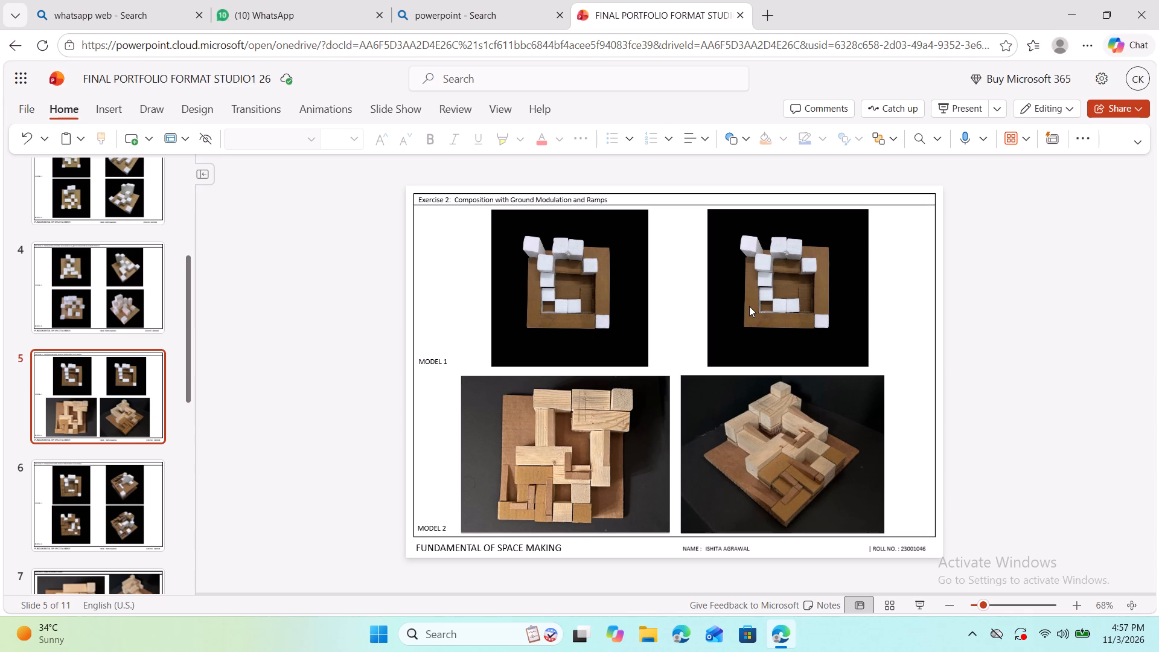
Select the second of the two MODEL 1 photos on slide 5, Composition with Ground Modulation and Ramps.
left_click(777, 304)
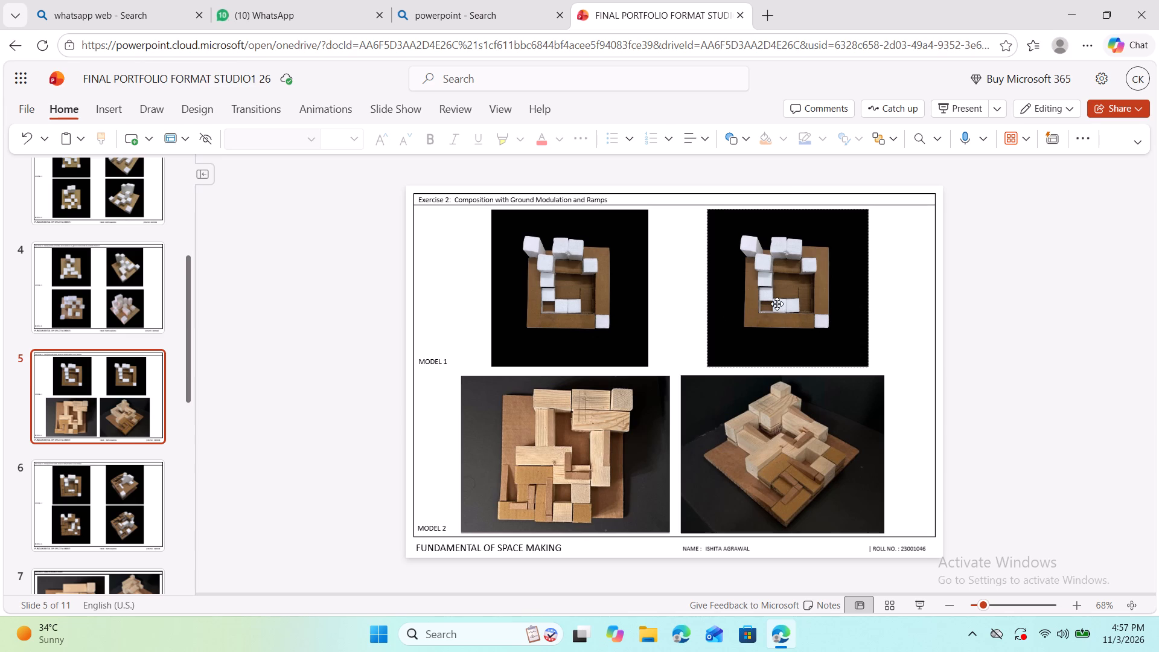
left_click(777, 304)
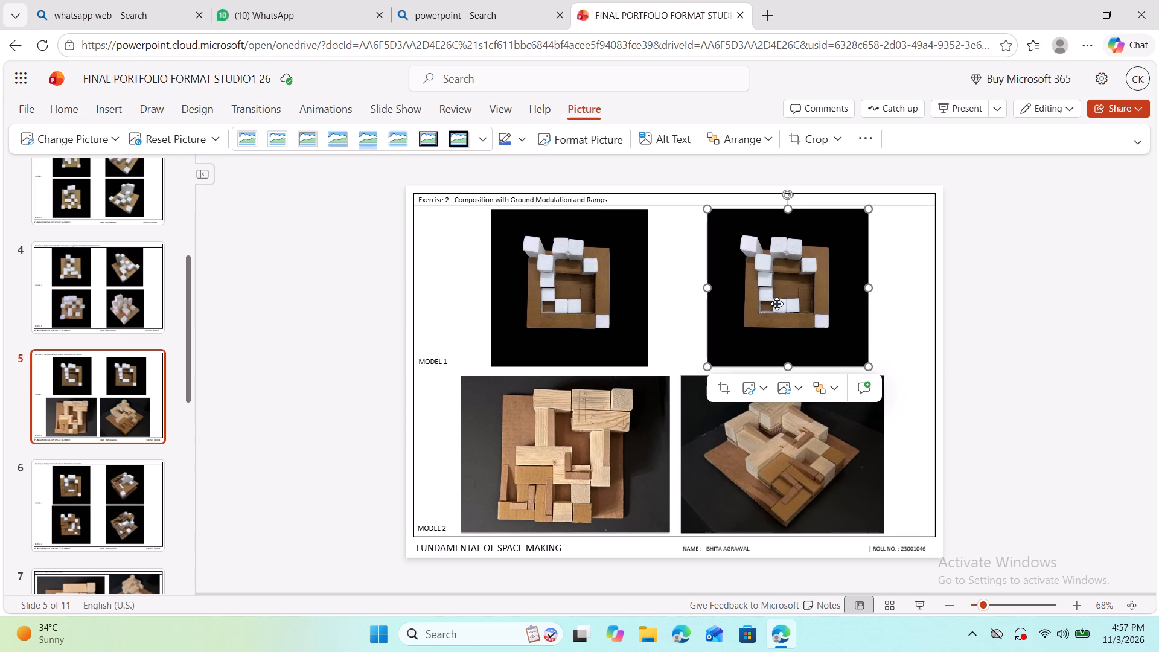
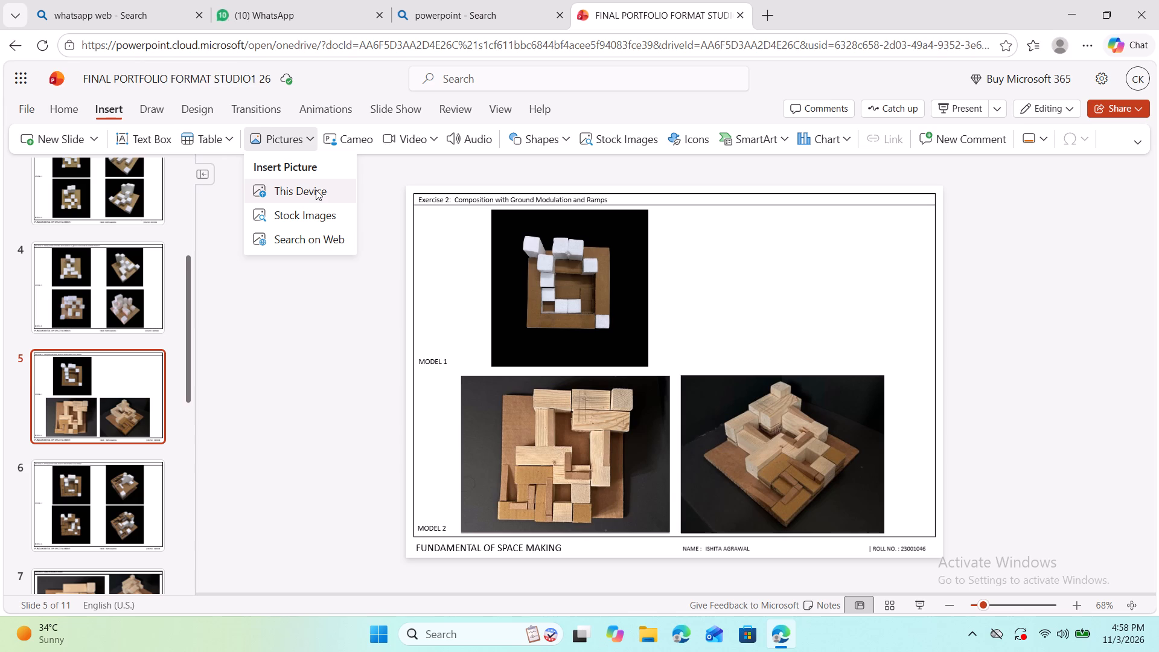
Insert a picture from this device on slide 5, Composition with Ground Modulation and Ramps.
left_click(316, 190)
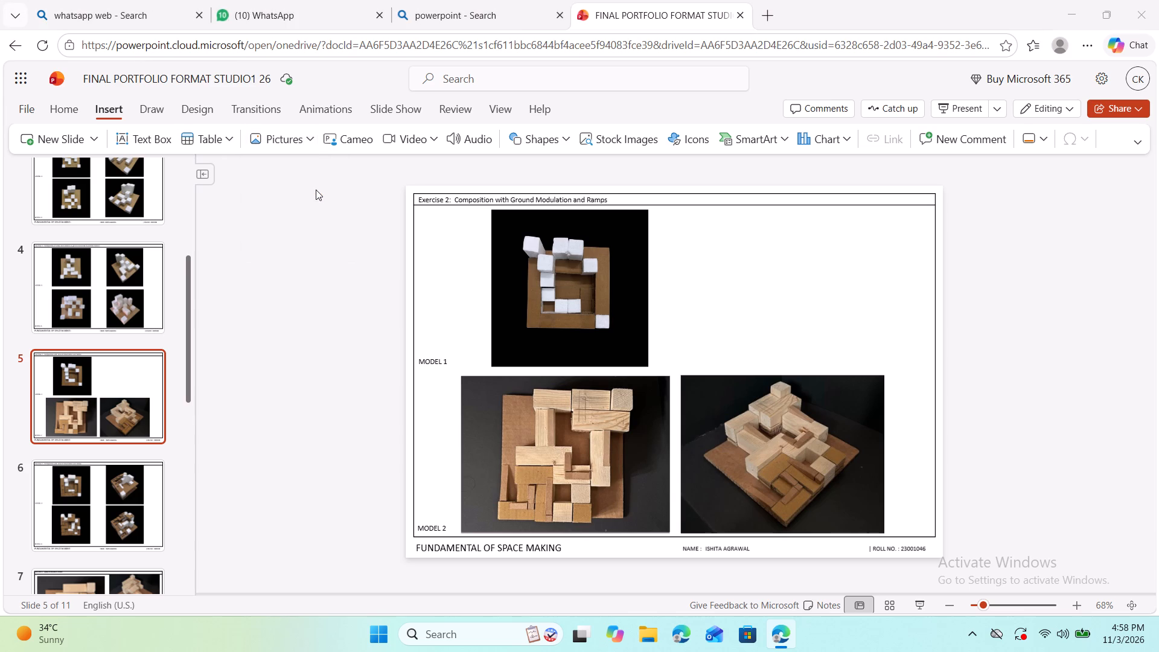
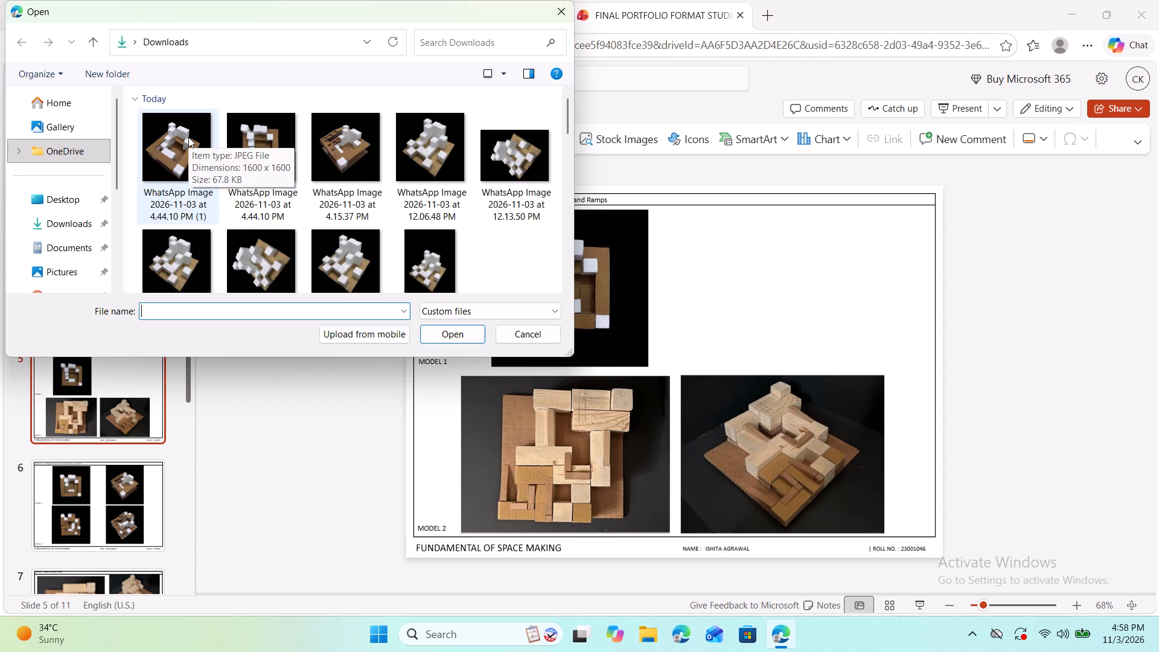
Add the picture "WhatsApp Image 2026-11-03 at 4.44.10 PM (1)" from the Downloads folder to slide 5.
left_click_drag(188, 137, 749, 290)
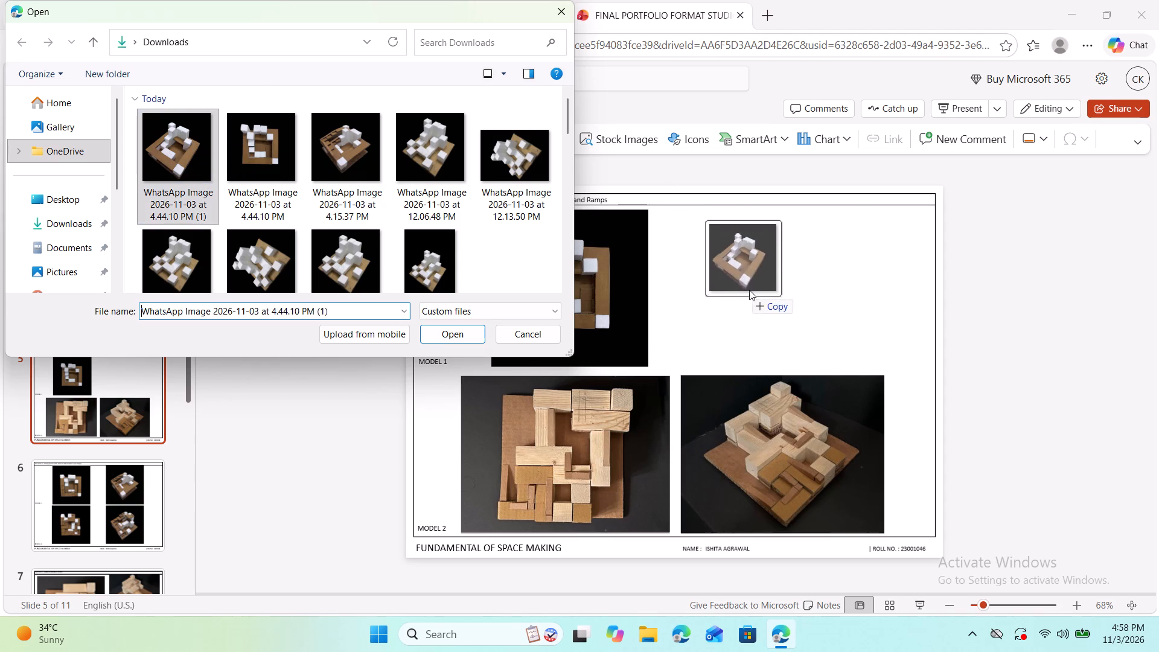
left_click_drag(749, 290, 761, 293)
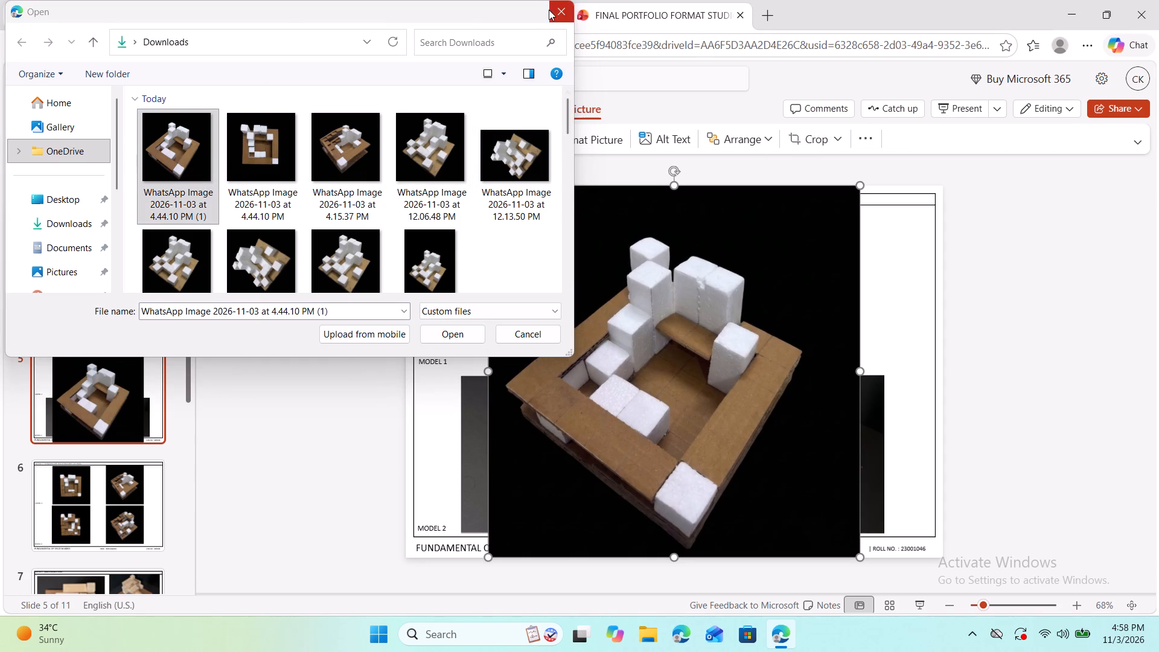
Shrink the oversized white-block model photo on slide 5 and place it beside the top-view photo in the MODEL 1 row.
left_click(549, 10)
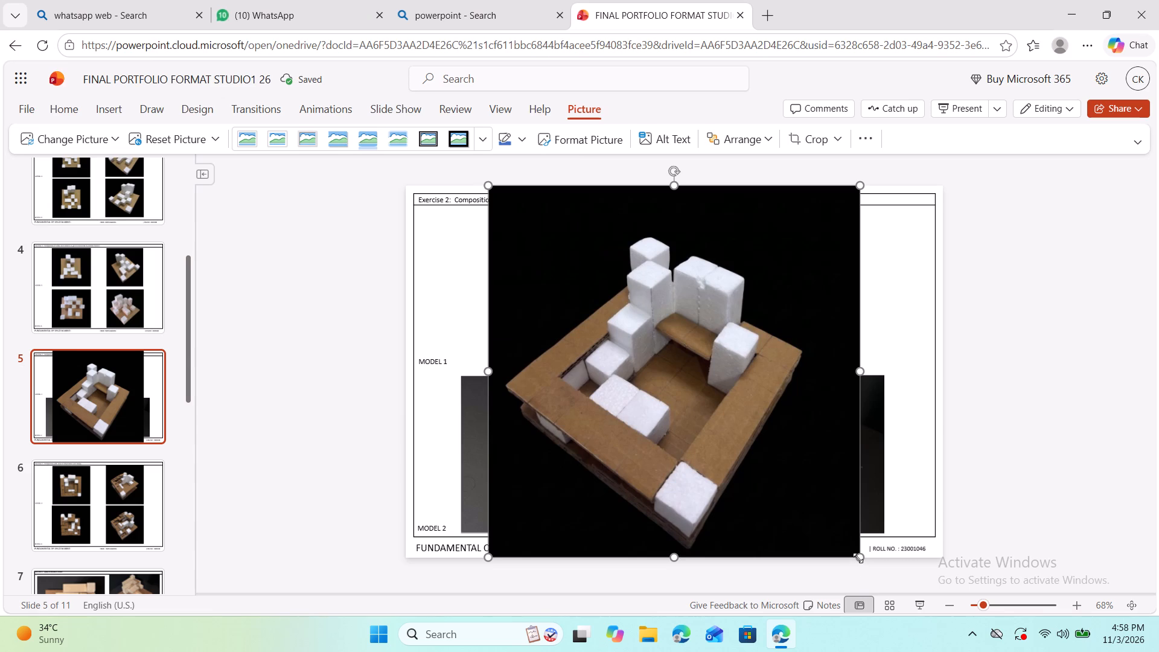
left_click_drag(859, 556, 621, 357)
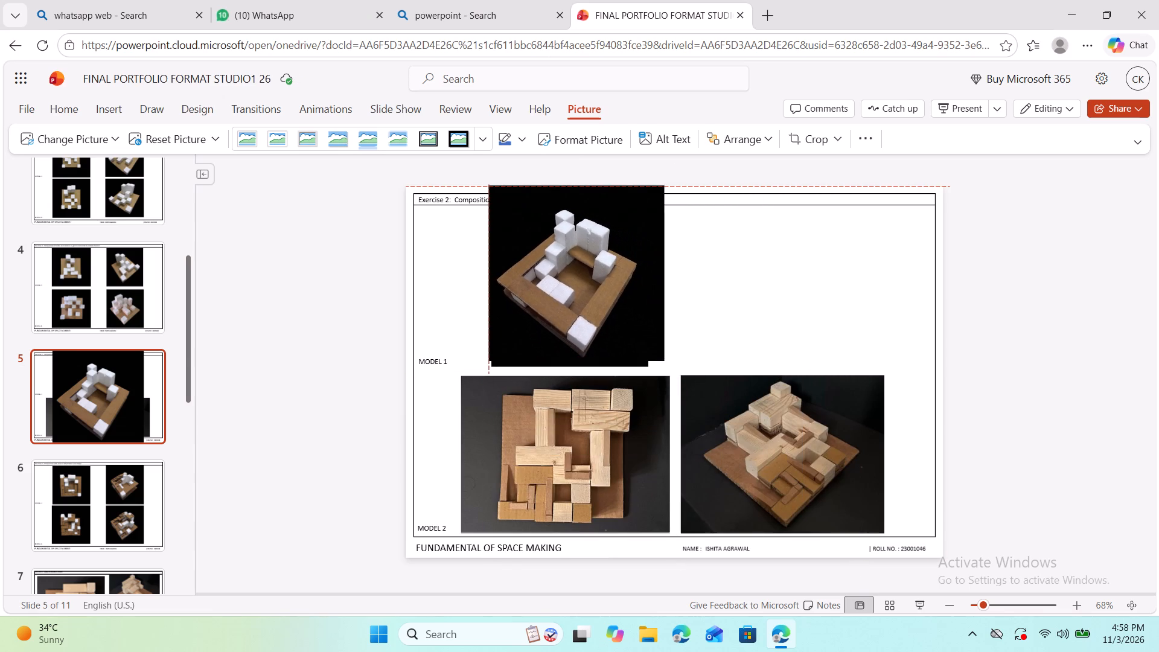
left_click_drag(621, 357, 607, 346)
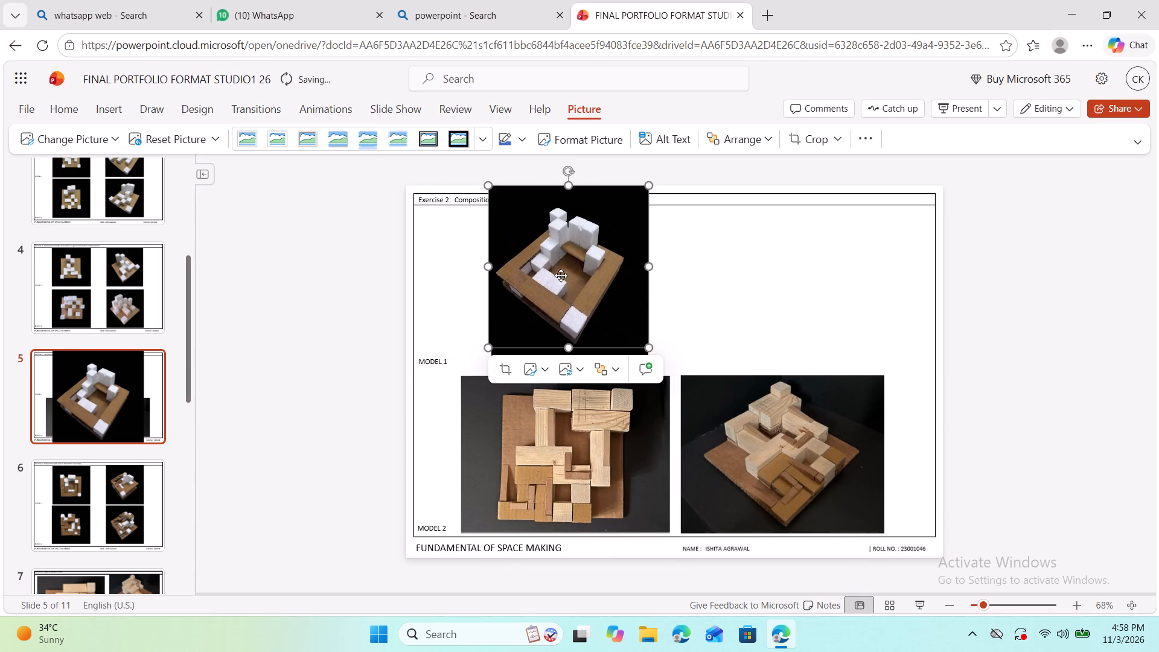
left_click_drag(557, 257, 709, 280)
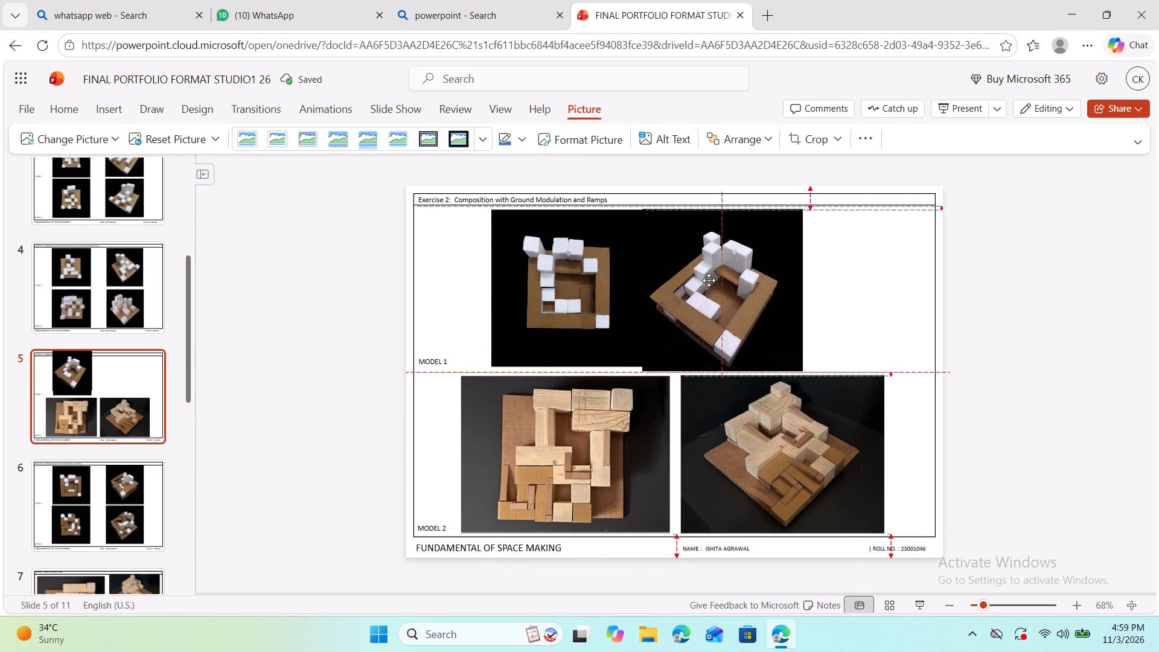
left_click_drag(709, 280, 721, 283)
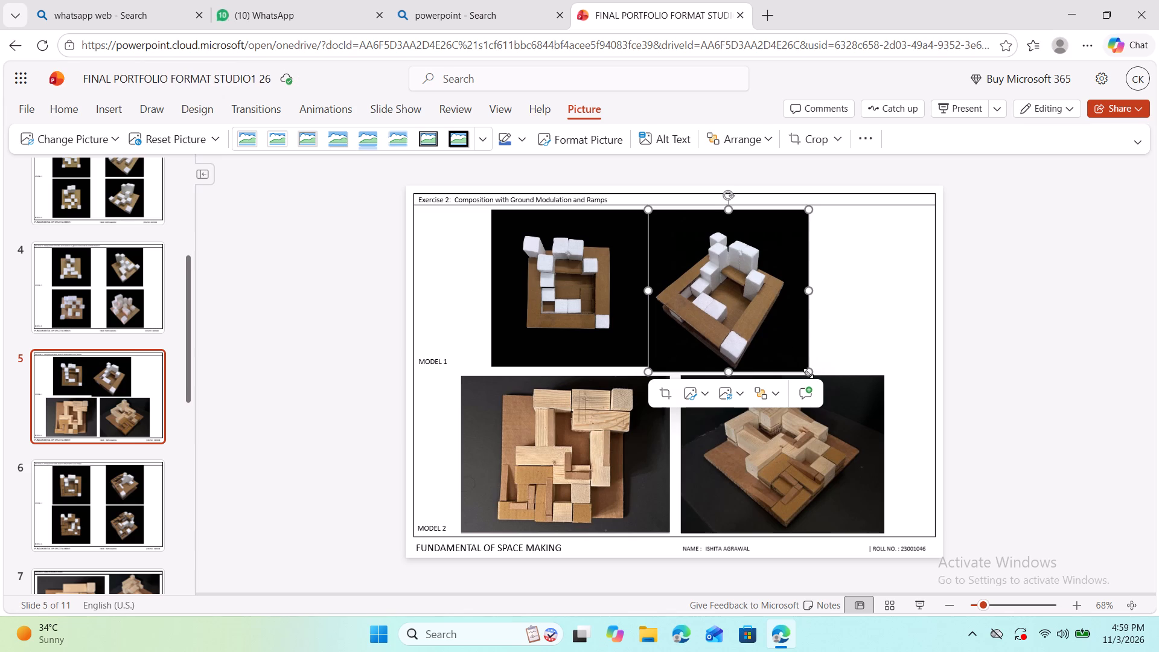
Match the new photo's height to the MODEL 1 top-view photo, align their edges, and space it apart above the angled MODEL 2 photo.
left_click_drag(808, 373, 804, 363)
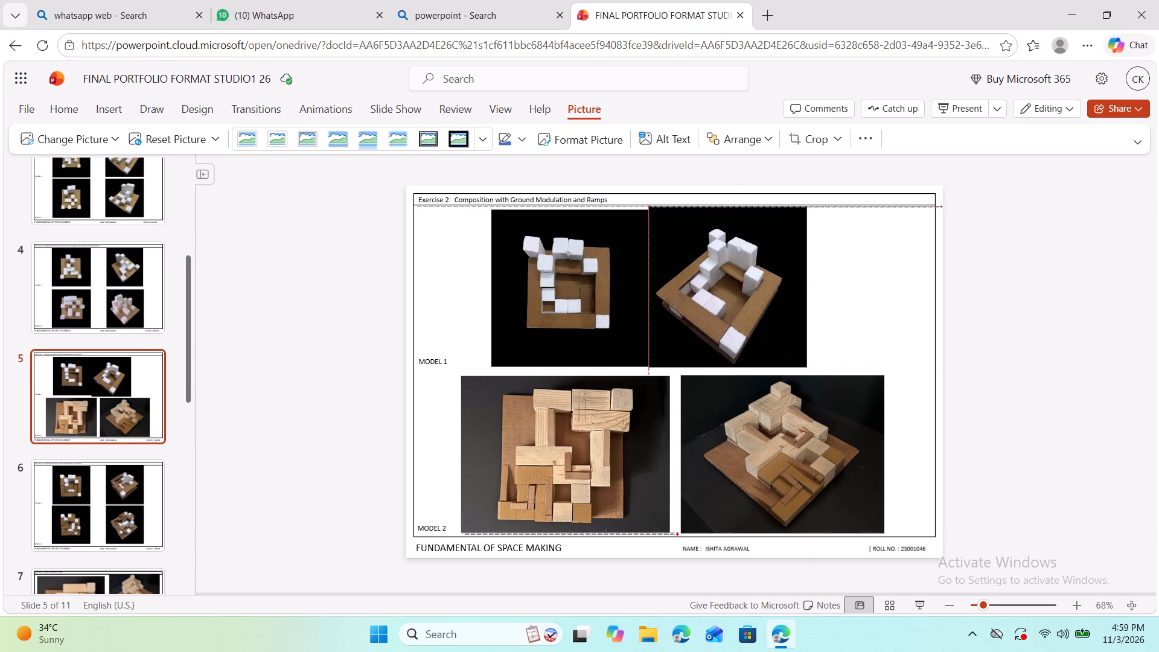
left_click_drag(804, 363, 800, 357)
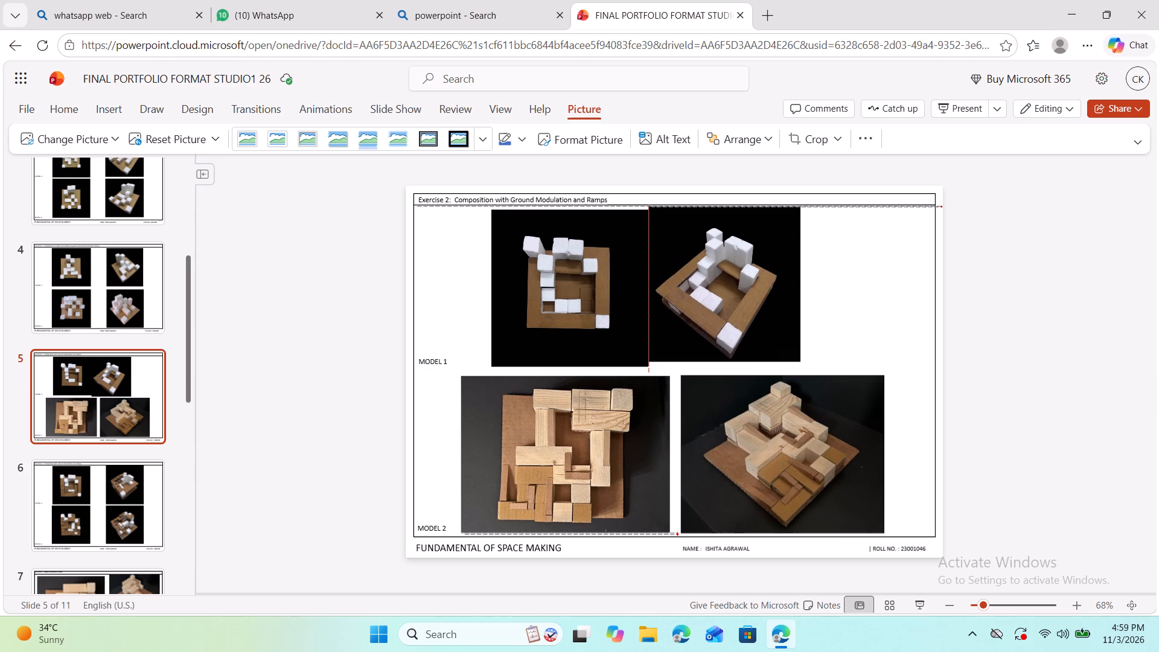
left_click_drag(800, 357, 801, 358)
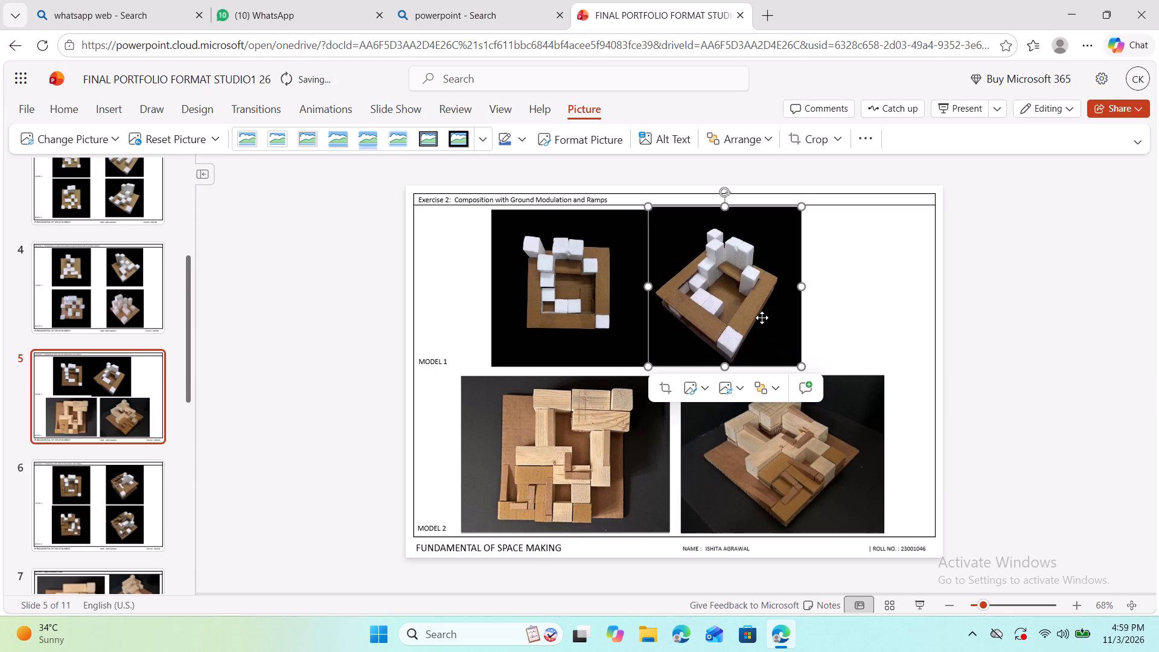
left_click_drag(758, 315, 761, 319)
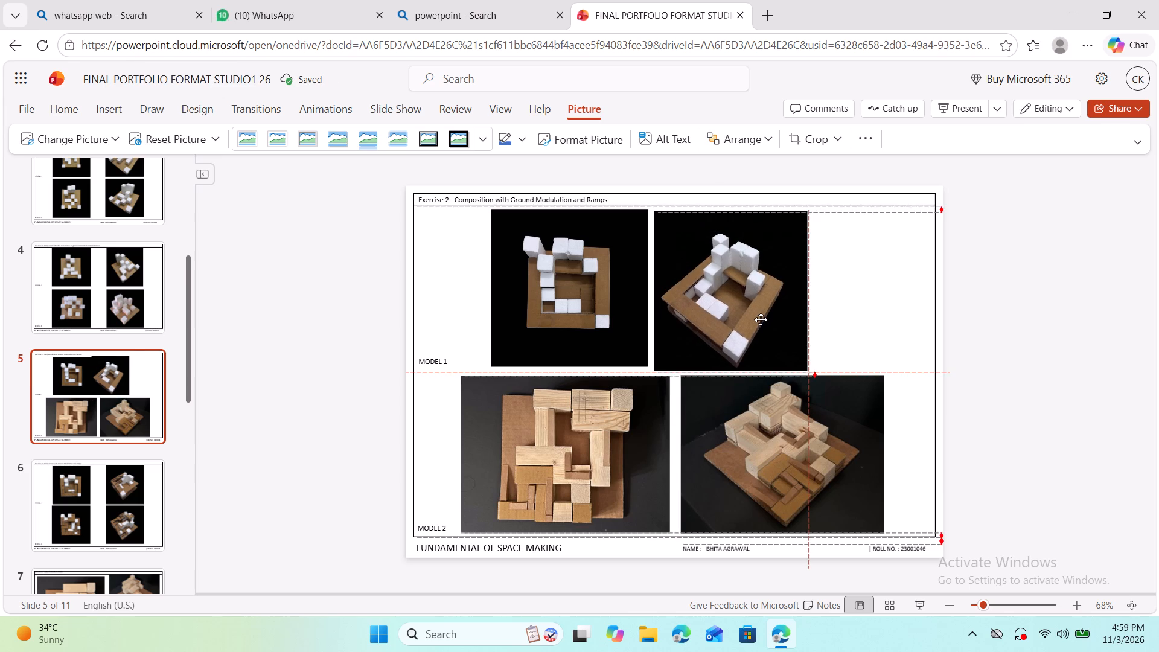
left_click_drag(761, 319, 753, 315)
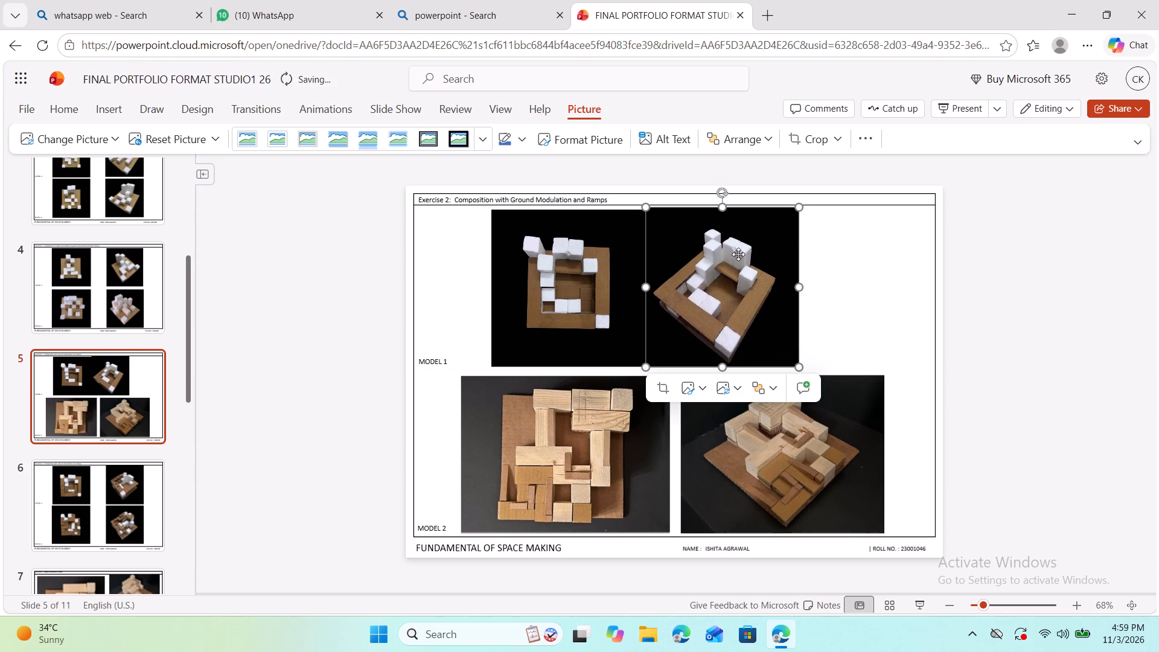
left_click(723, 208)
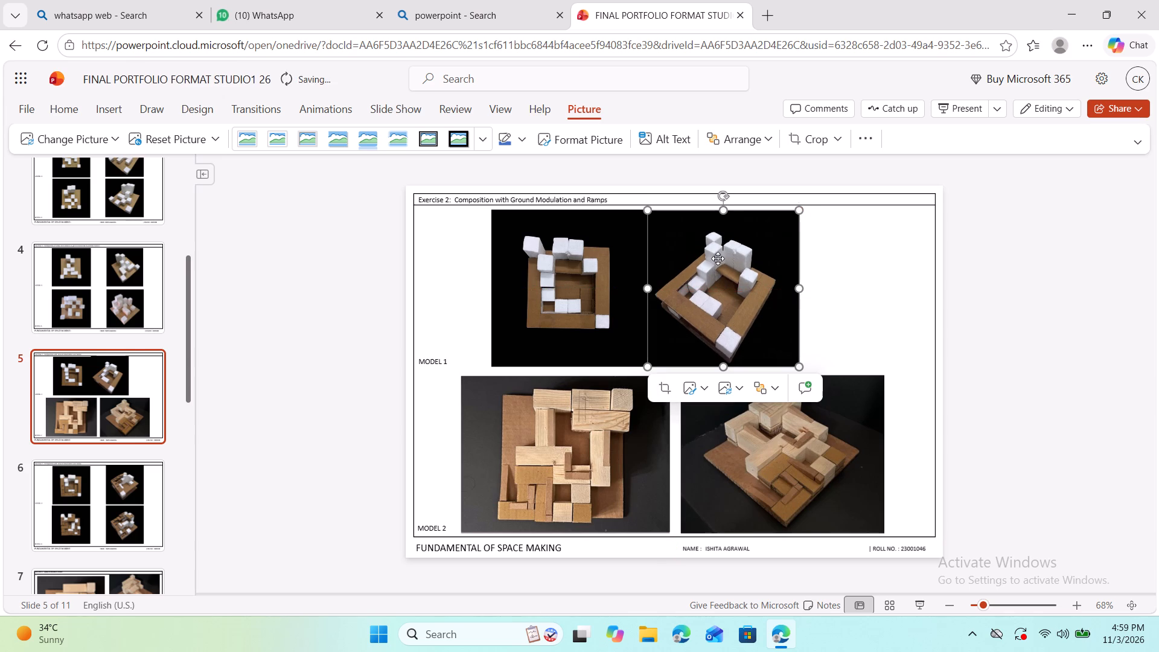
left_click_drag(717, 275, 778, 273)
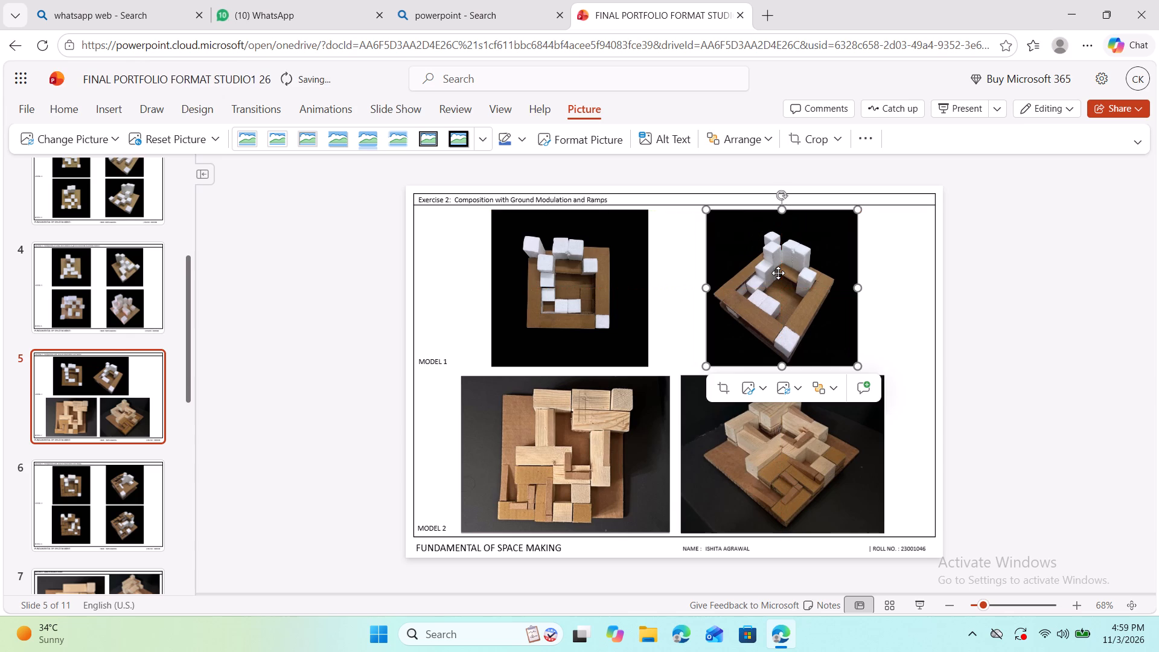
left_click(1042, 327)
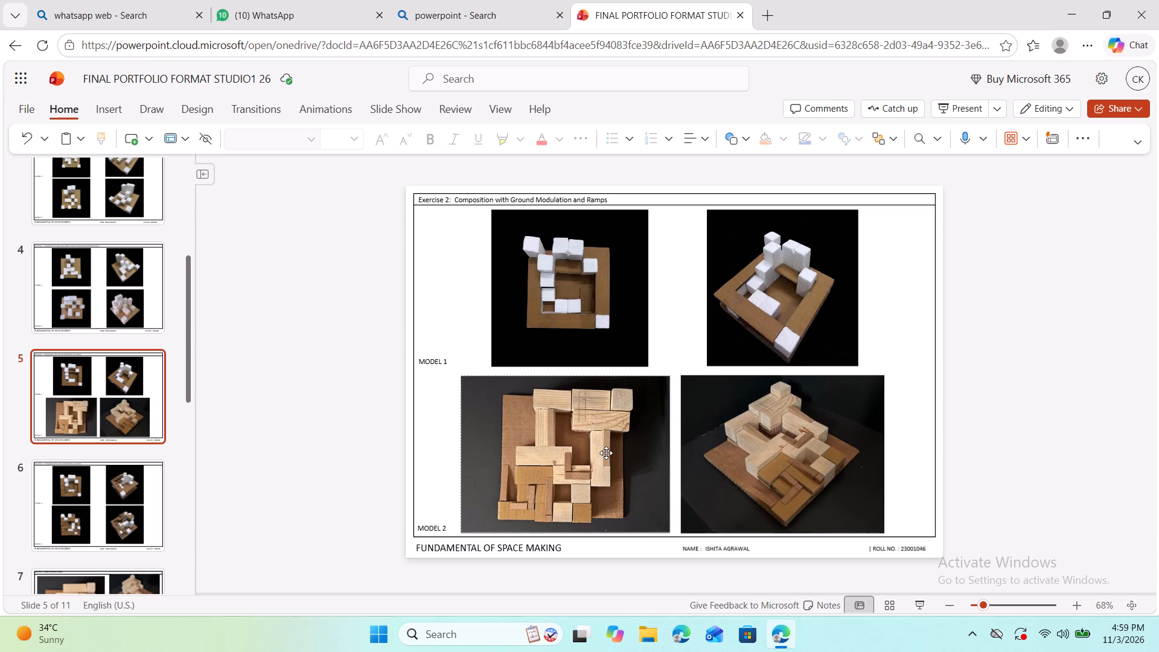
Compare the photo layout of slide 5 with the model photo arrangements on slides 4 and 6.
left_click(107, 312)
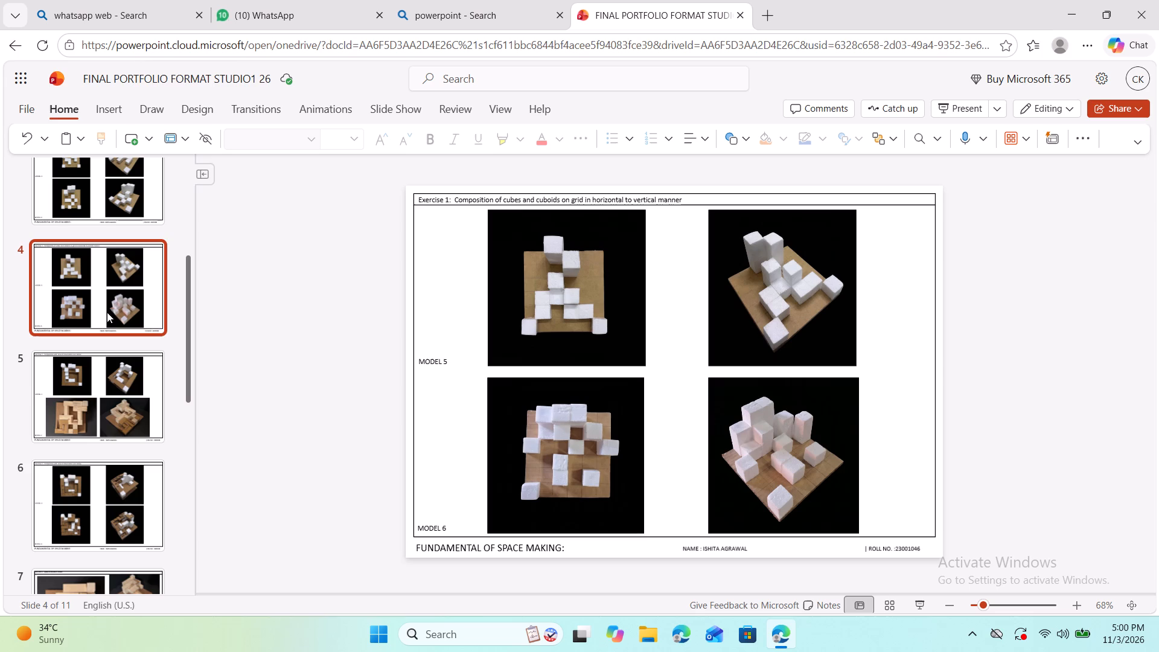
left_click(89, 387)
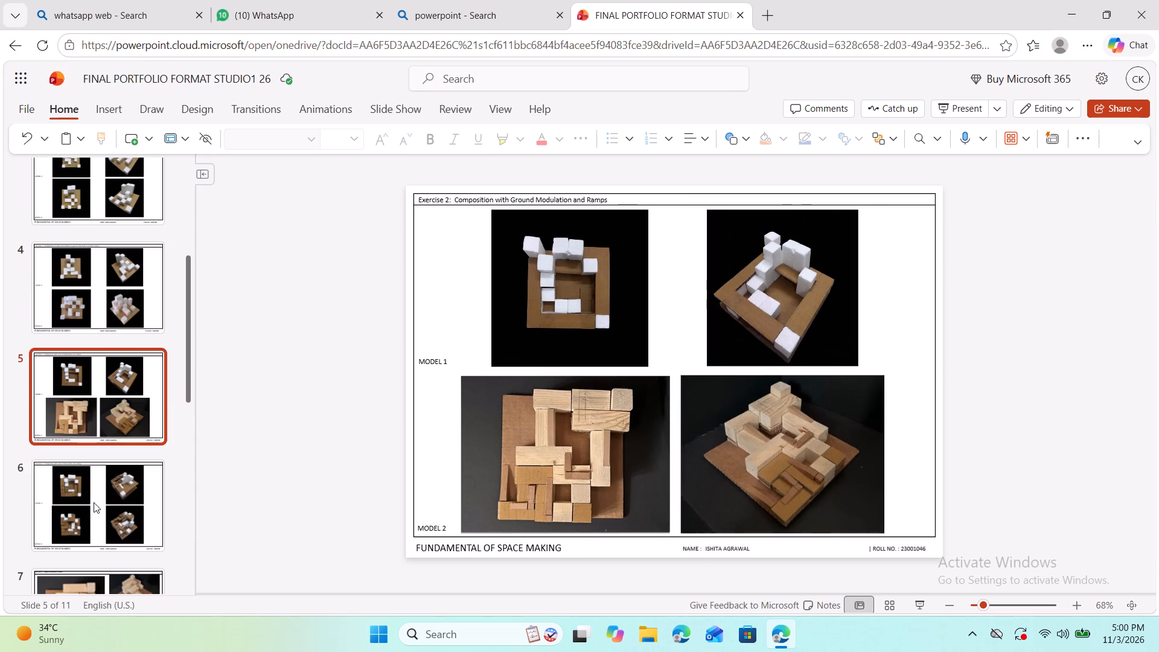
left_click(94, 502)
left_click(98, 417)
left_click(98, 506)
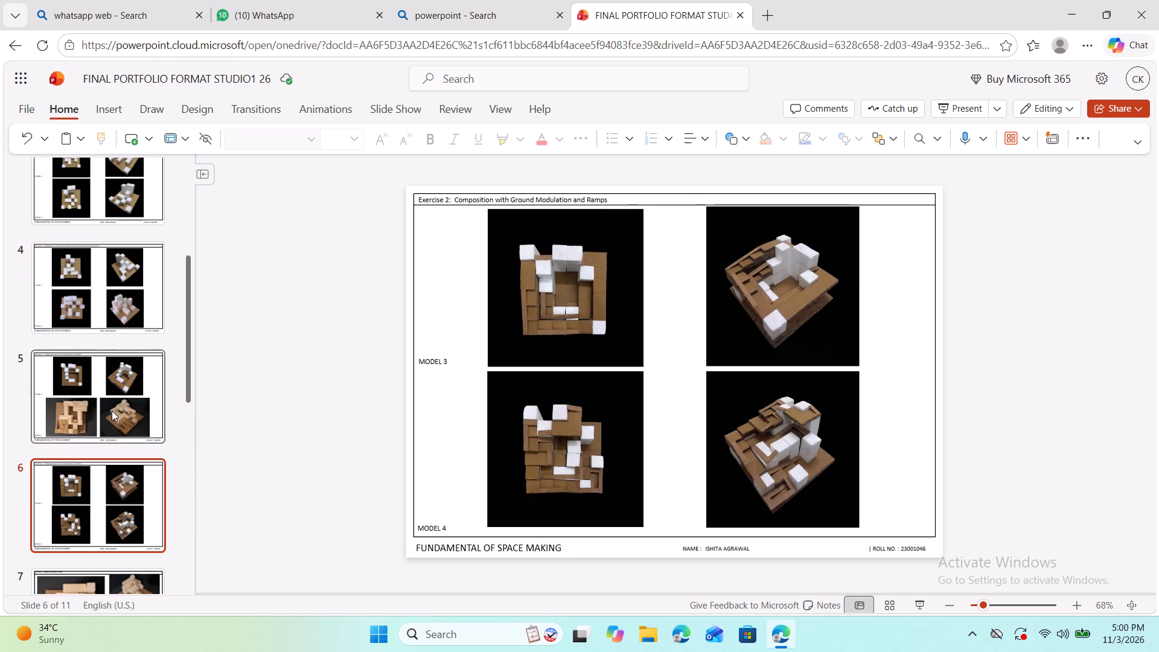
left_click(112, 409)
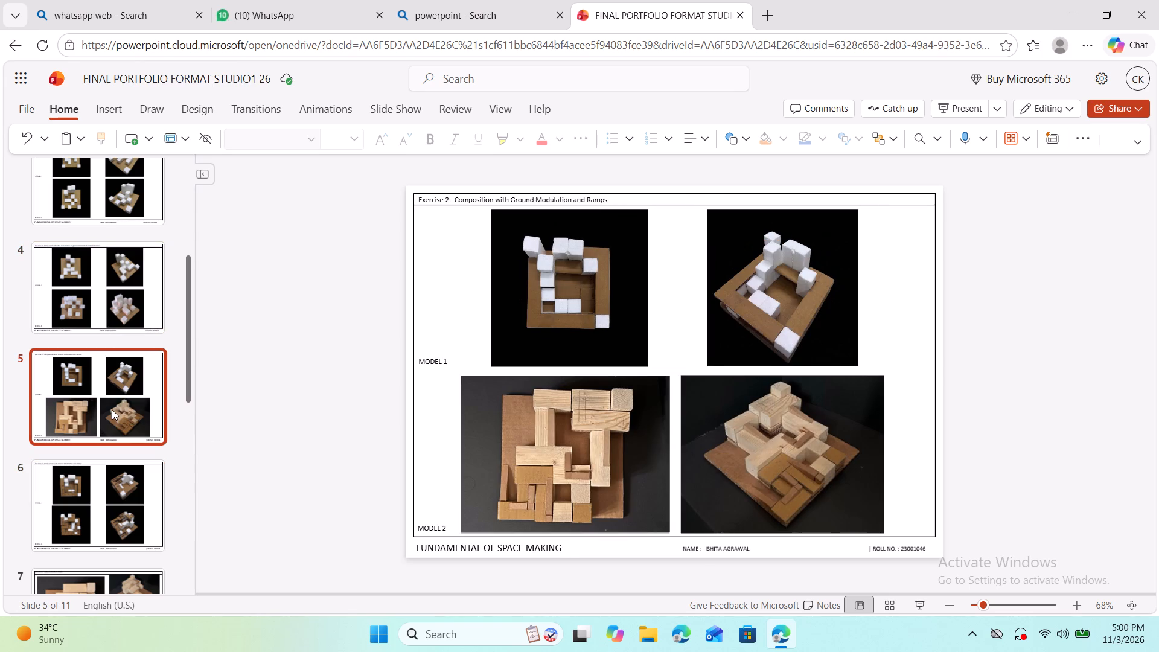
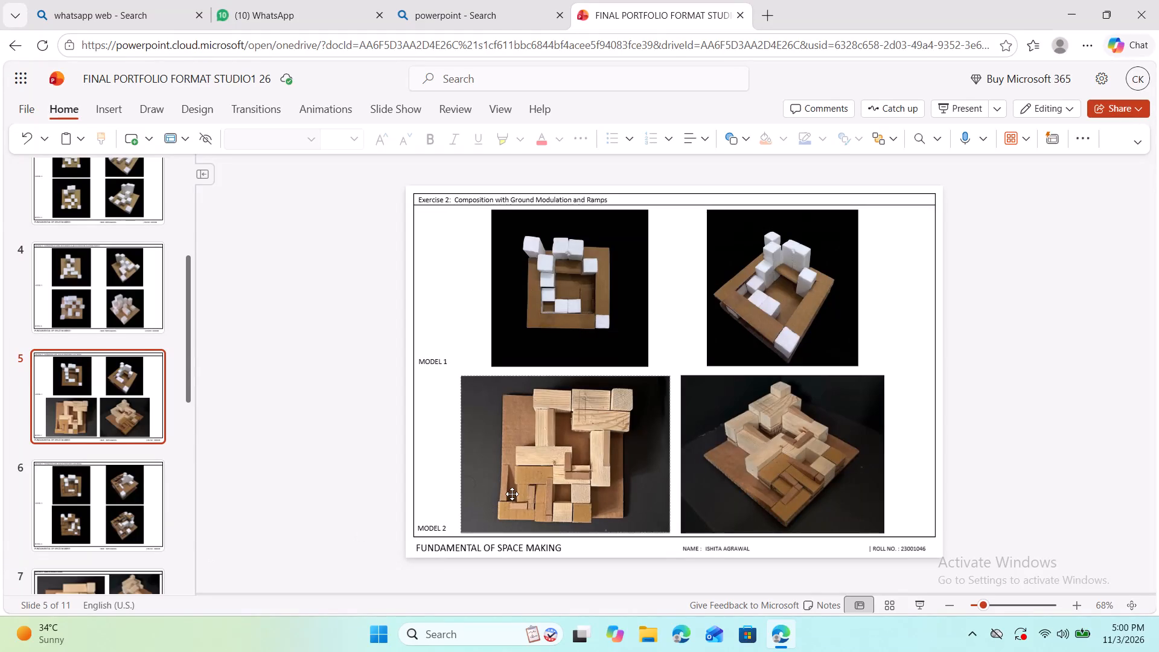
Delete the top-view wooden-block photo from the MODEL 2 row on slide 5 and select the stepped-block photo stacked beneath it.
left_click(512, 494)
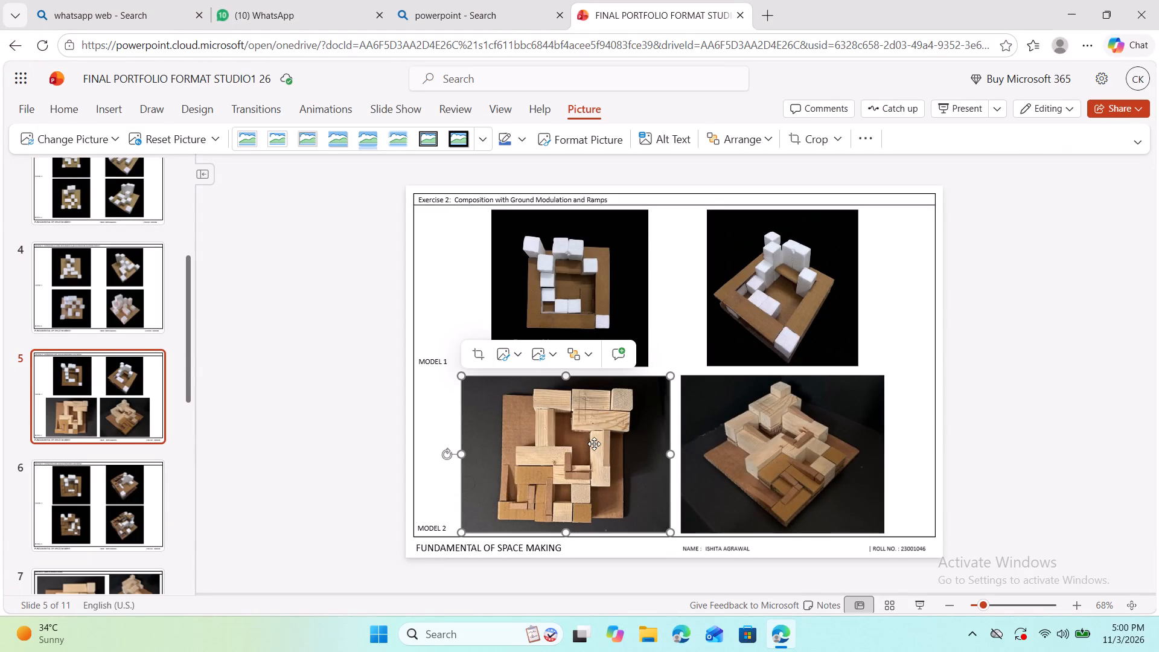
key("Delete")
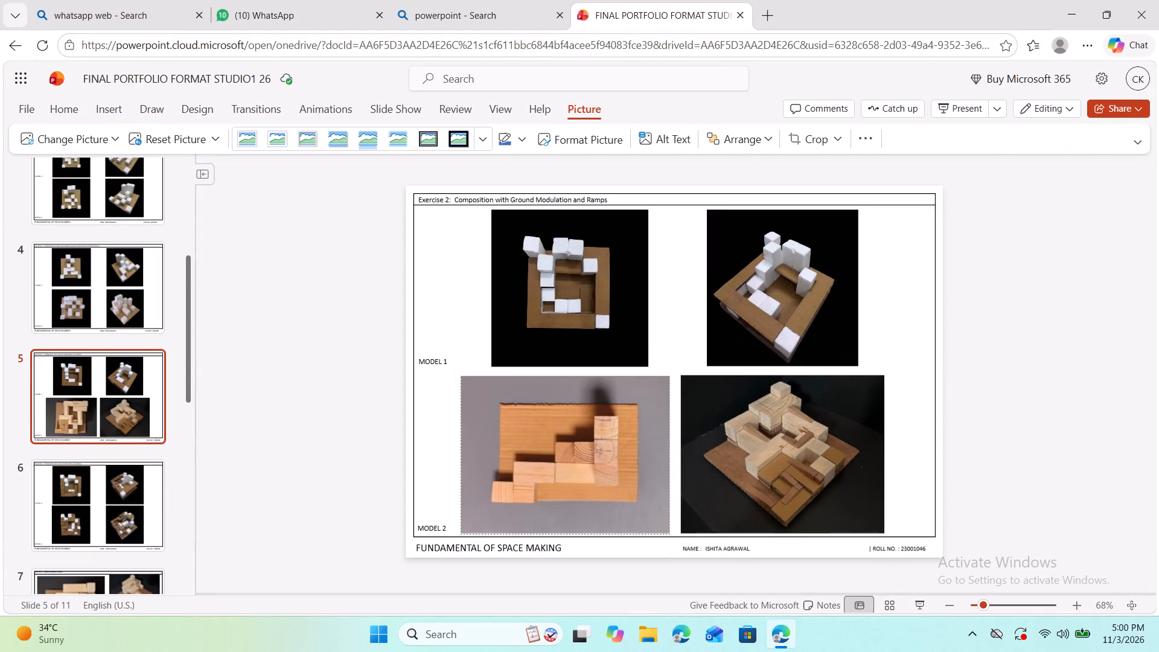
left_click(546, 433)
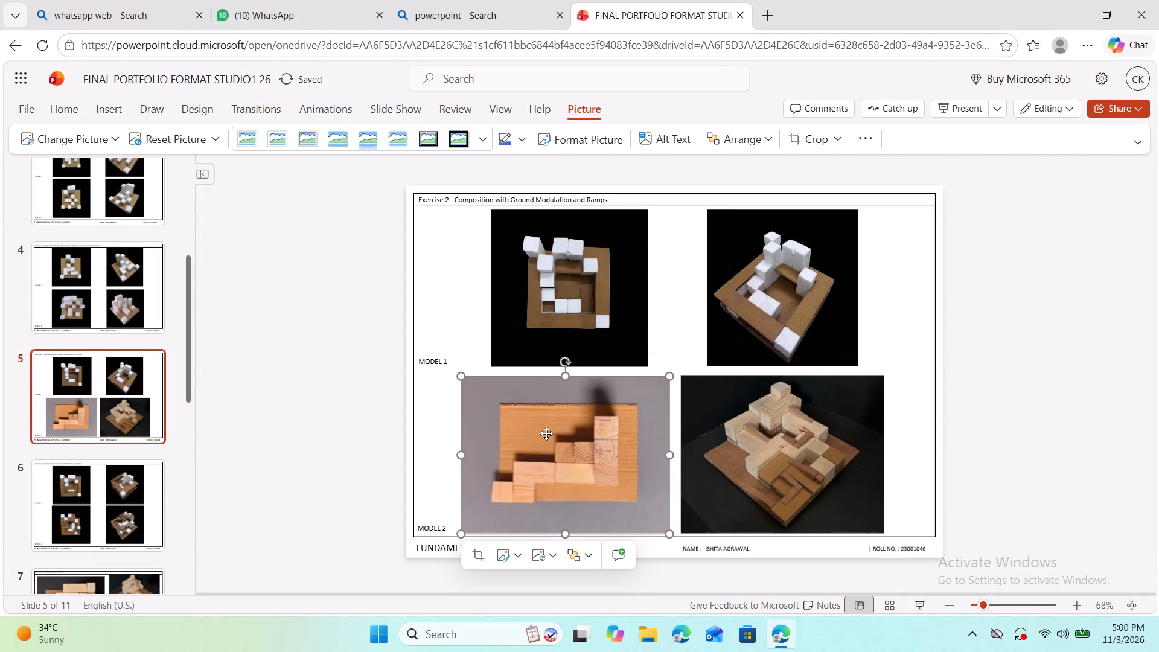
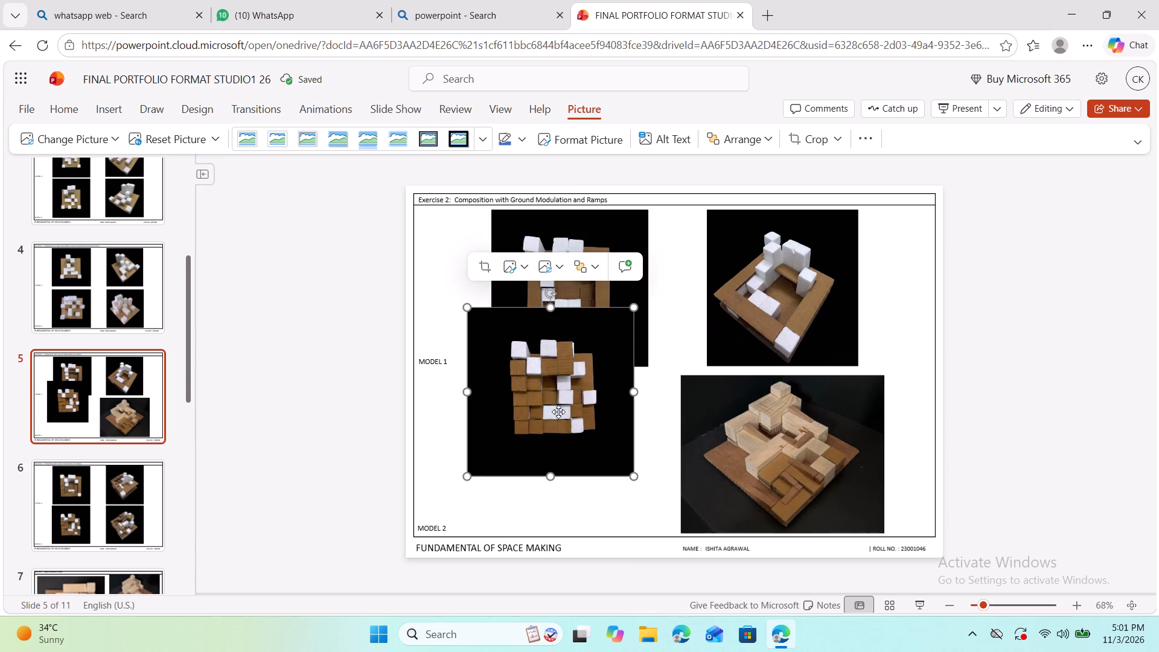
Move the stepped-block photo up between the two MODEL 1 photos and shrink it to about their height.
left_click_drag(561, 405, 655, 314)
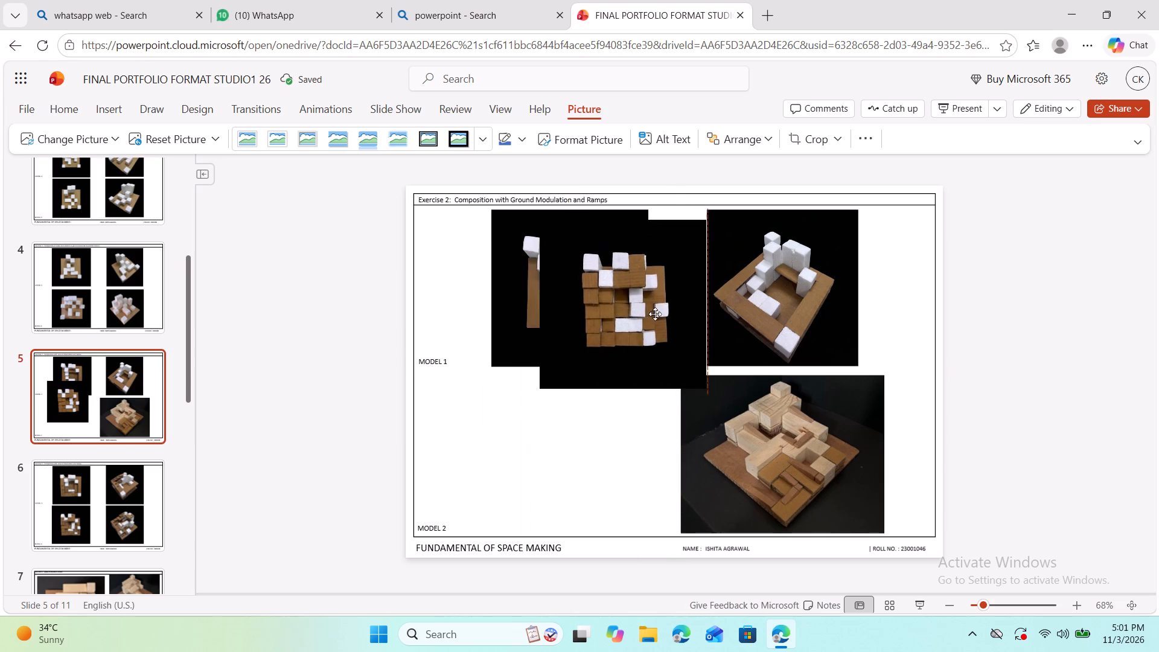
left_click_drag(655, 314, 750, 310)
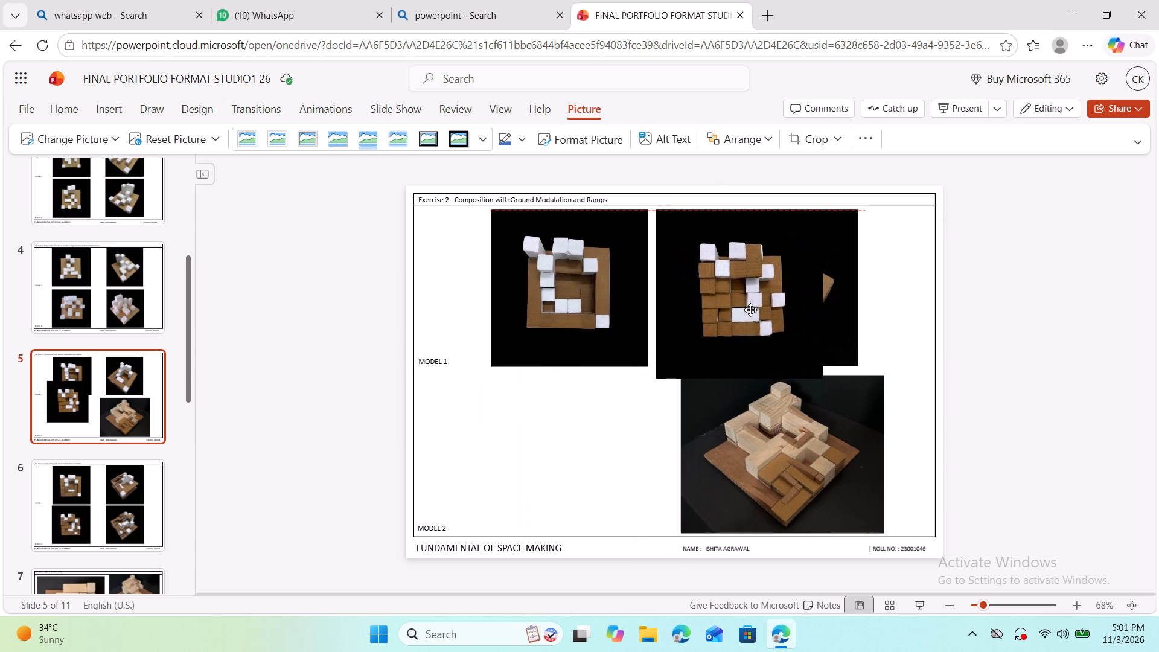
left_click_drag(750, 310, 750, 295)
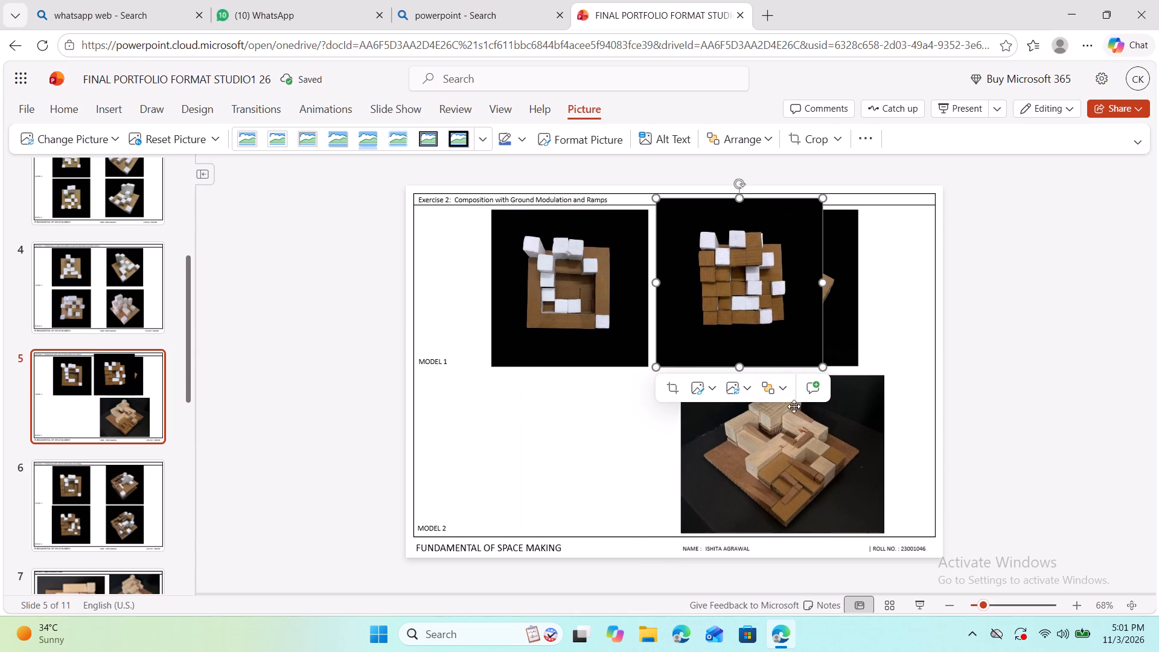
left_click_drag(744, 284, 743, 294)
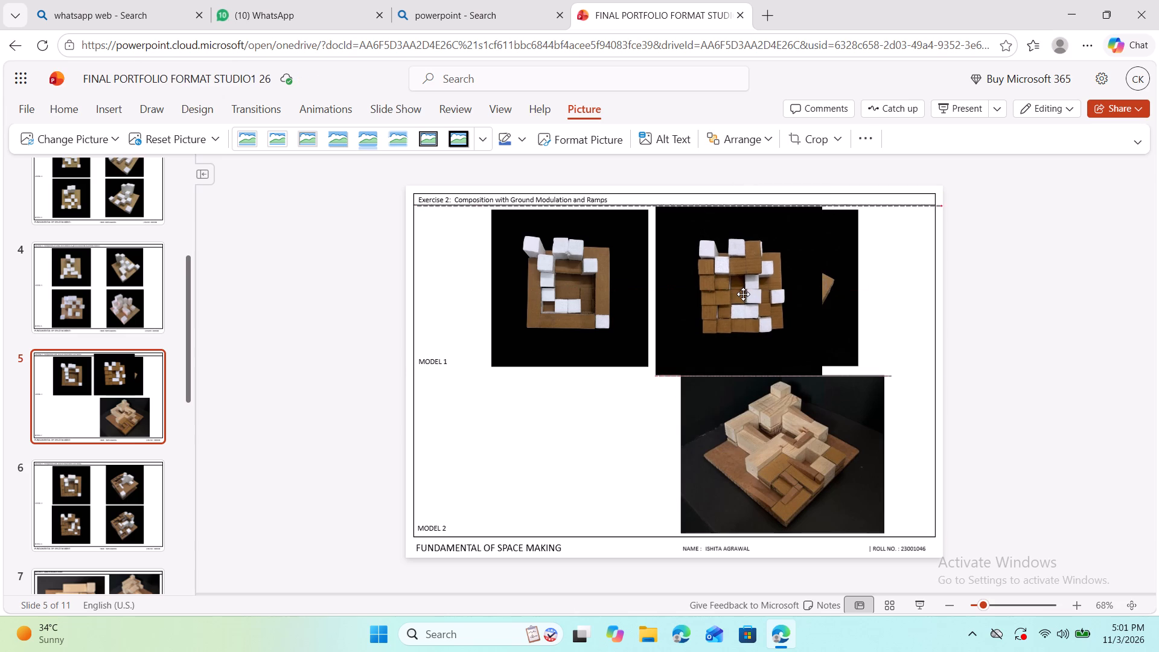
left_click_drag(743, 294, 743, 297)
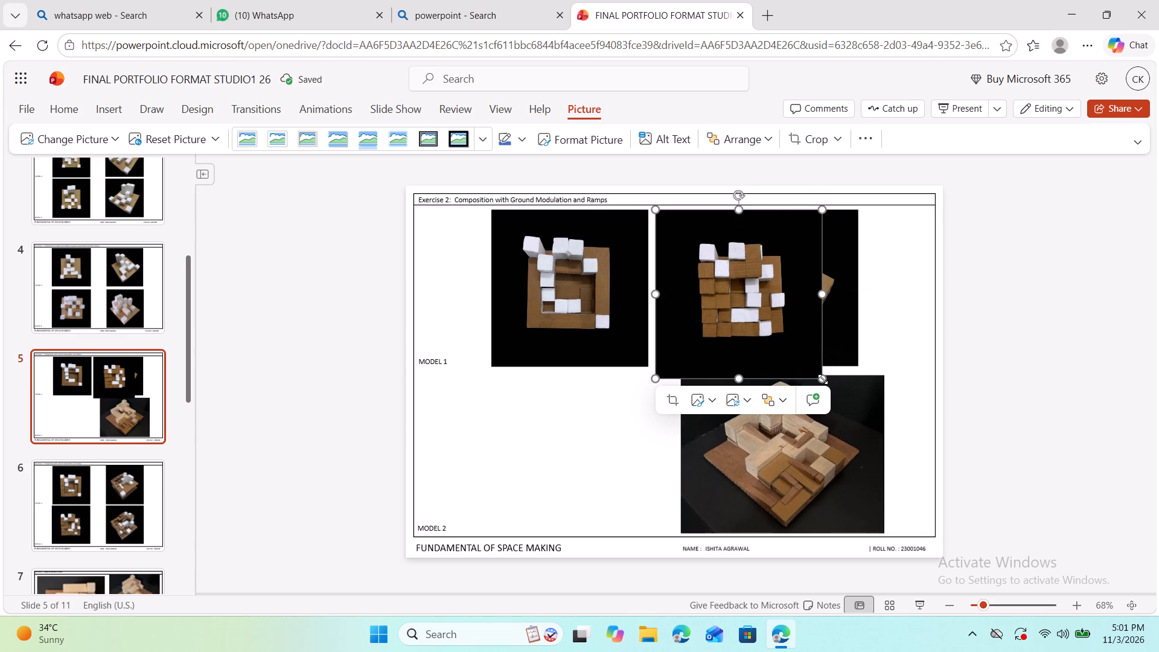
left_click_drag(823, 379, 811, 366)
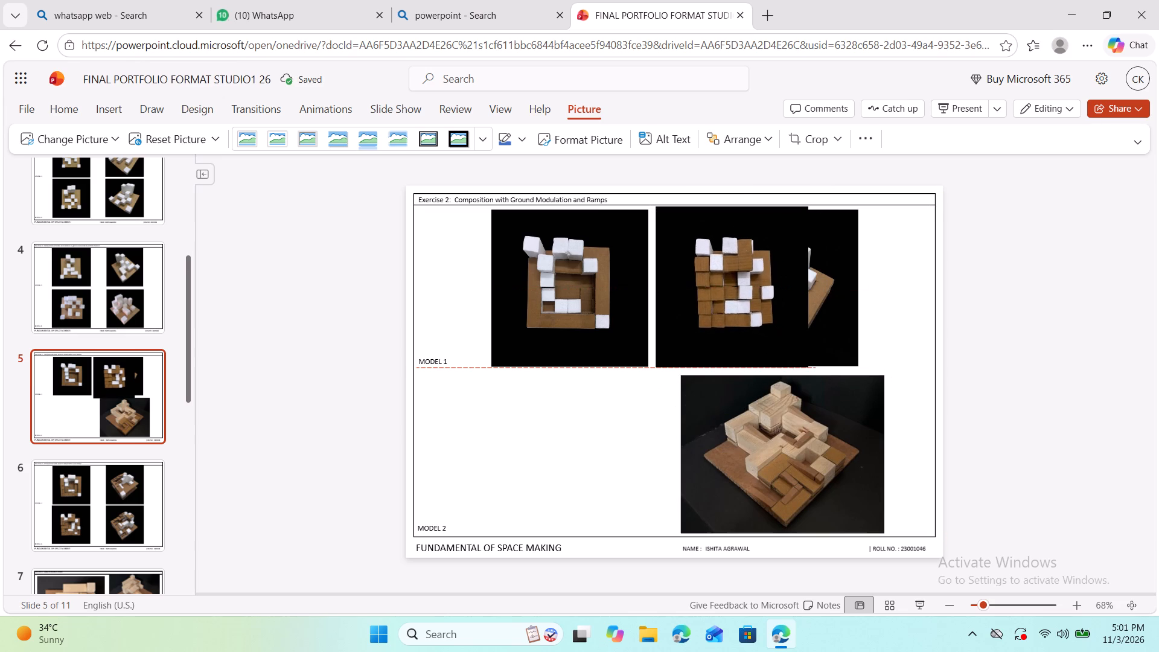
left_click_drag(811, 366, 805, 363)
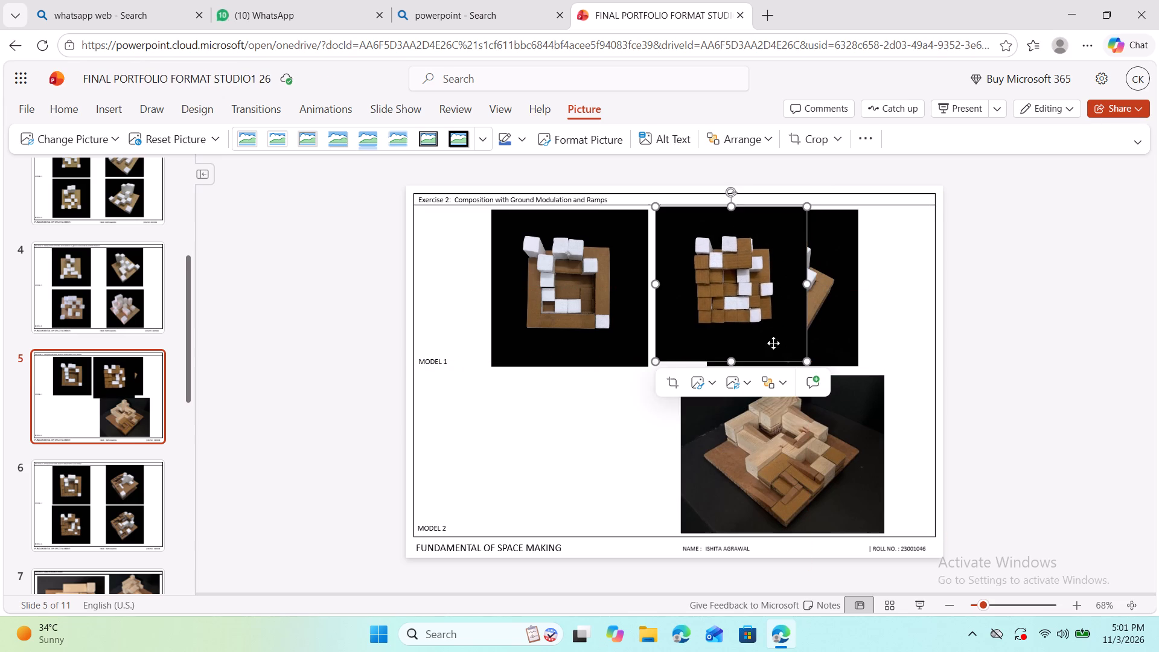
left_click_drag(757, 318, 758, 326)
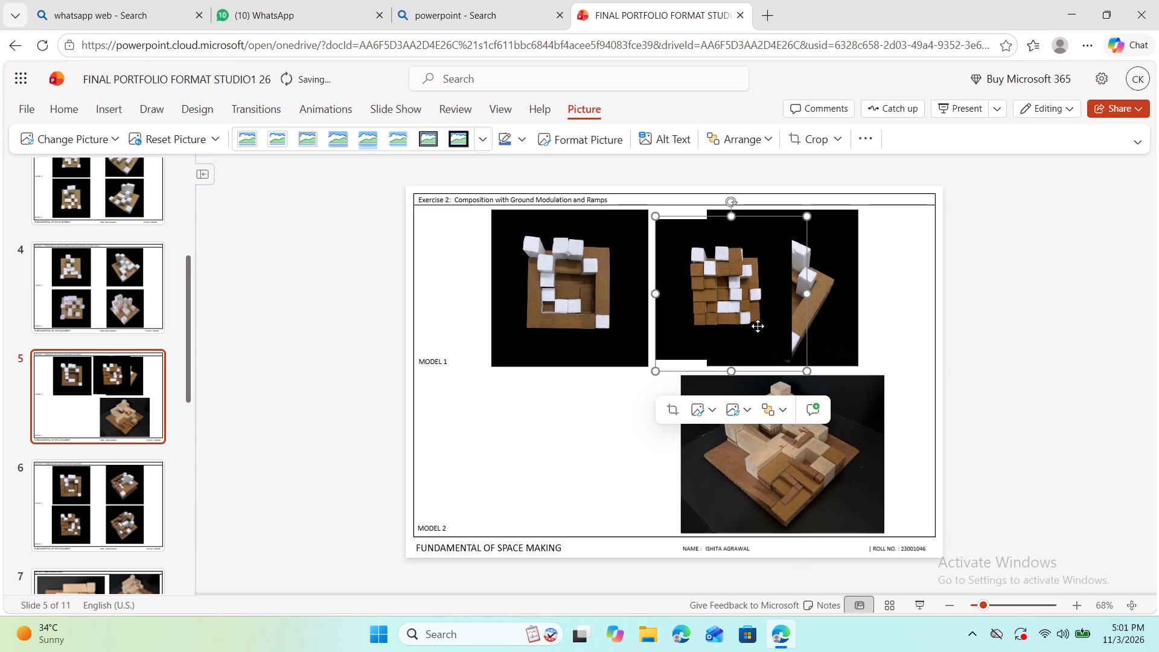
left_click_drag(756, 331, 746, 316)
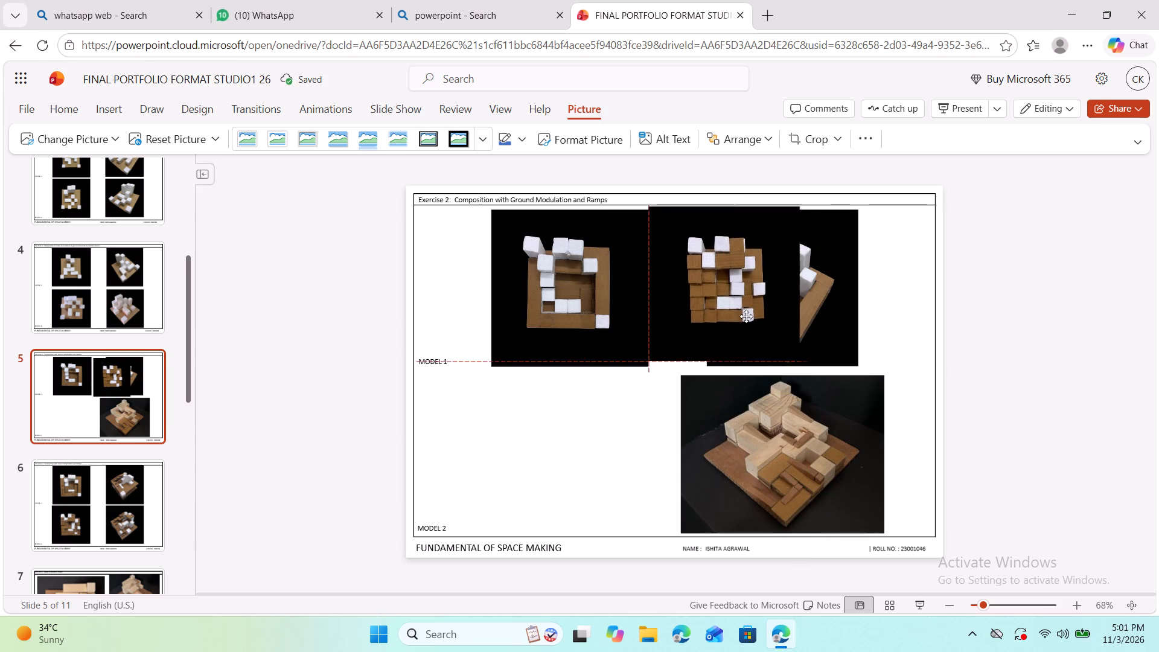
left_click_drag(746, 316, 750, 325)
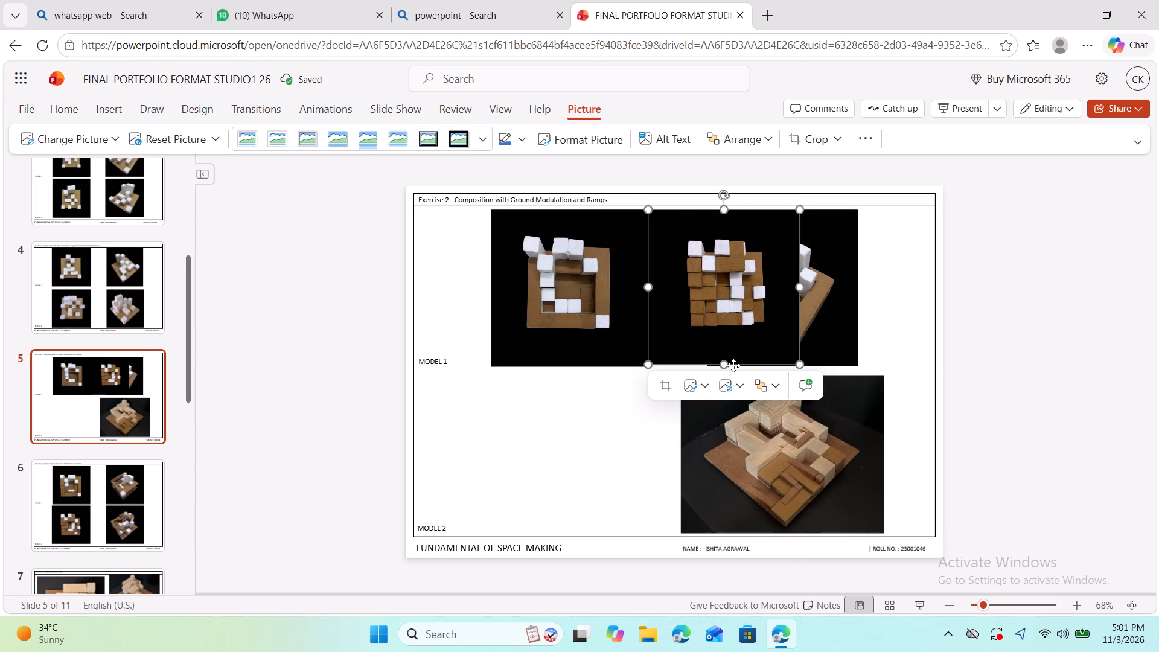
left_click(726, 365)
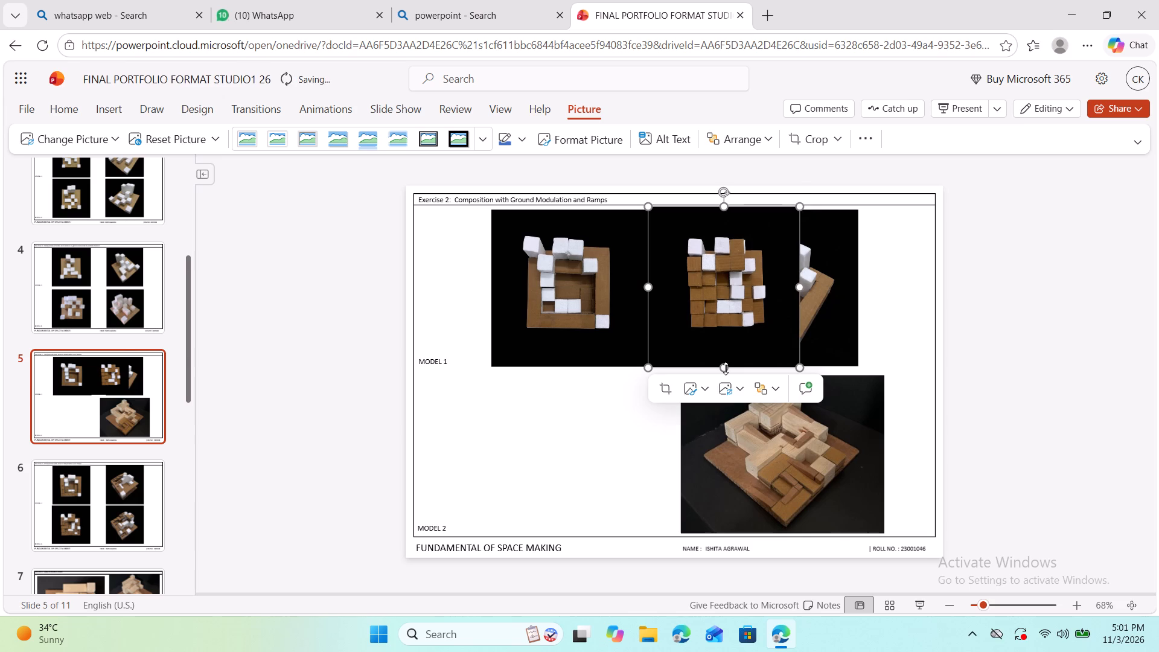
left_click(723, 299)
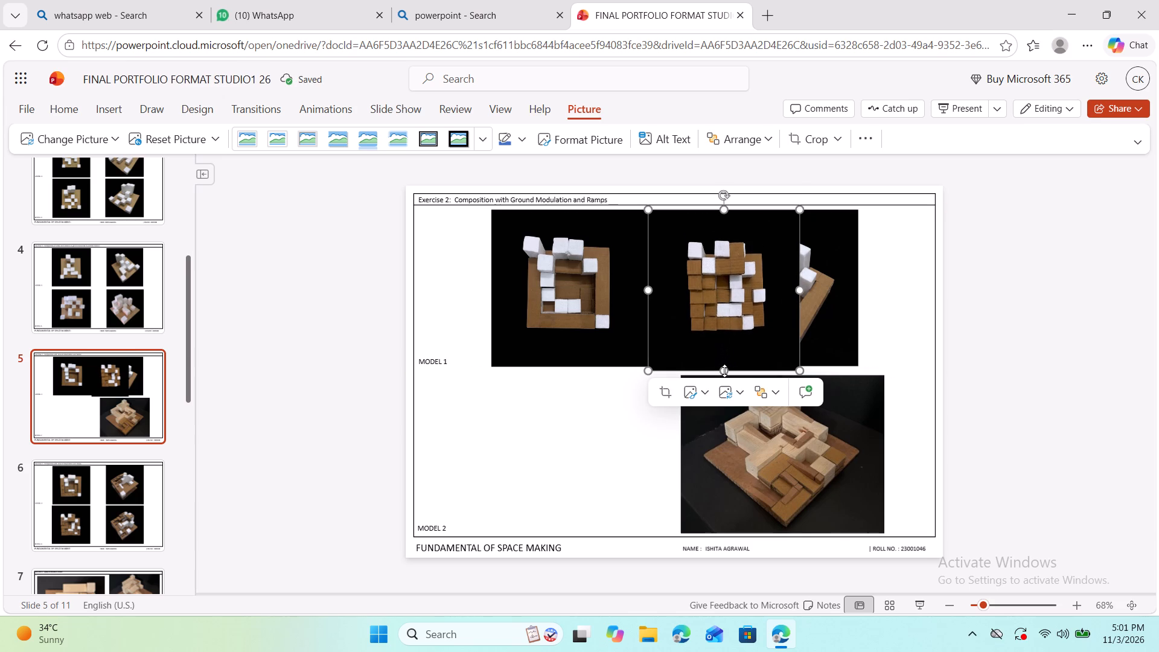
left_click(724, 371)
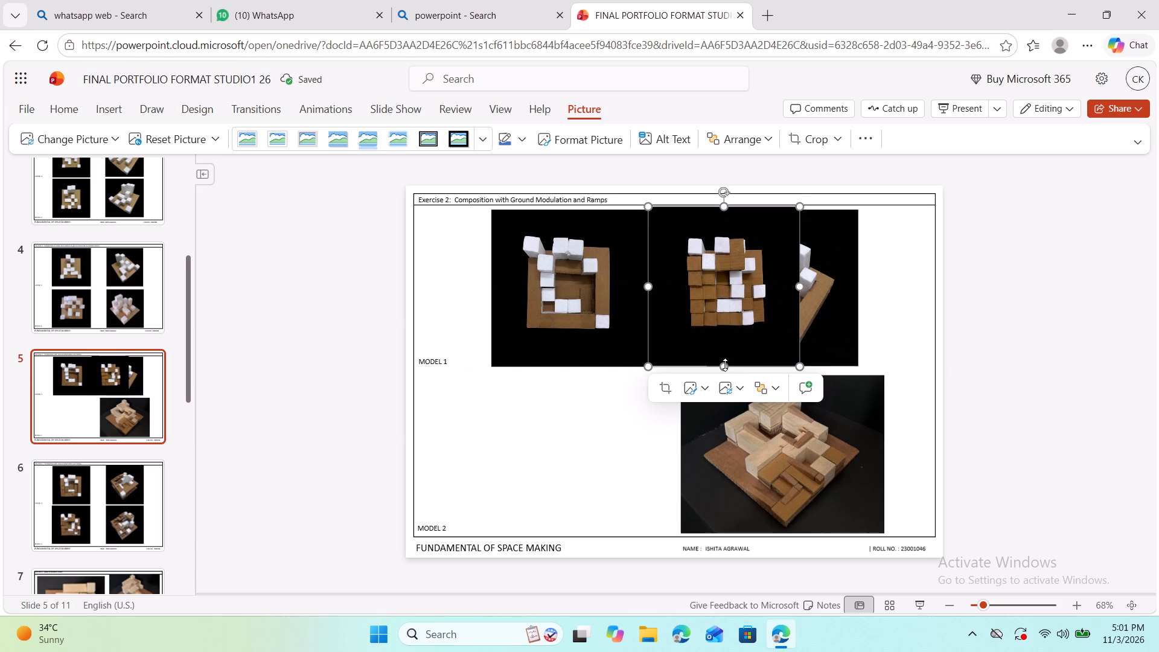
Place the stepped-block photo beside the angled MODEL 1 photo and reduce its height to match that photo.
left_click_drag(710, 305, 933, 304)
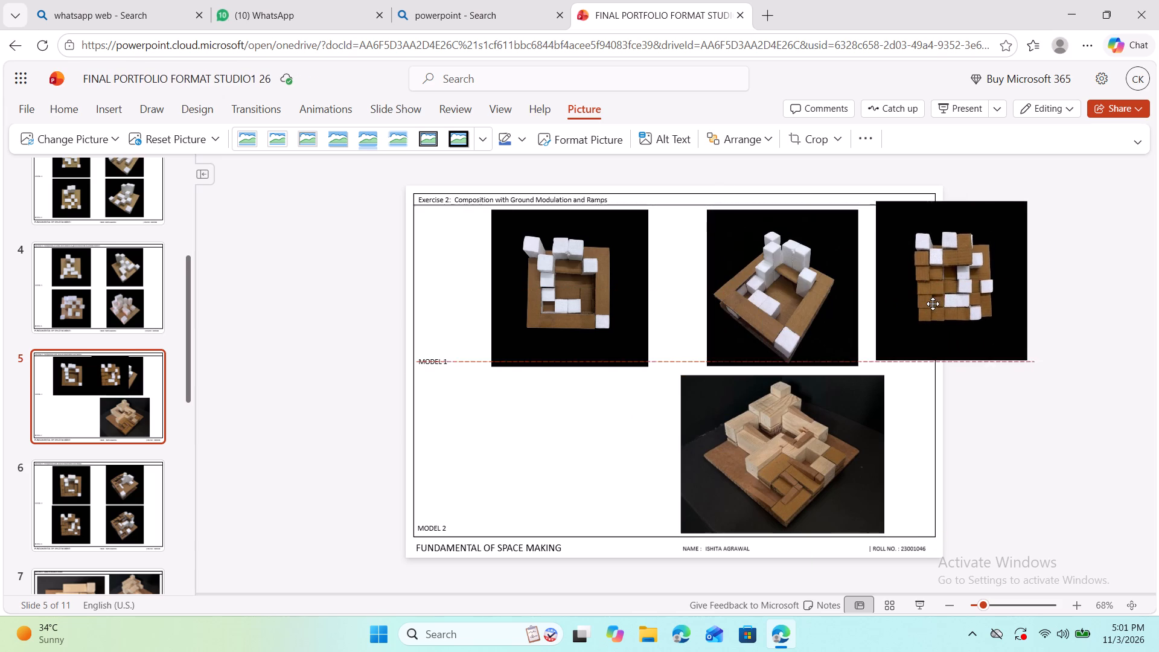
left_click_drag(933, 304, 932, 302)
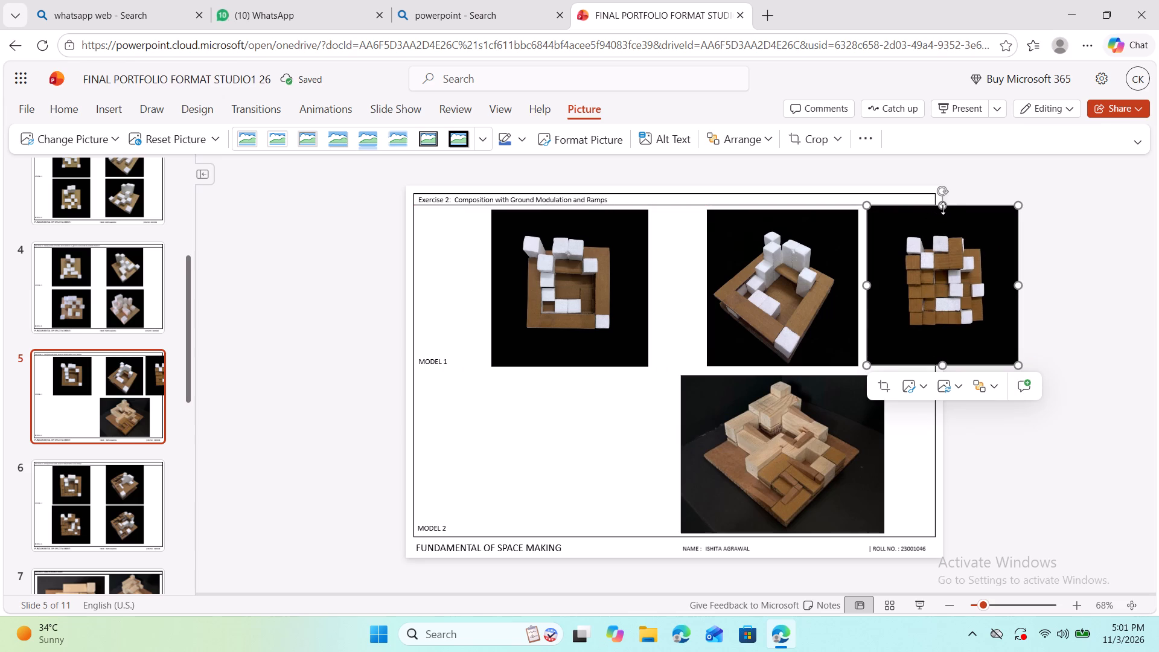
left_click_drag(943, 207, 944, 213)
left_click_drag(965, 289, 965, 290)
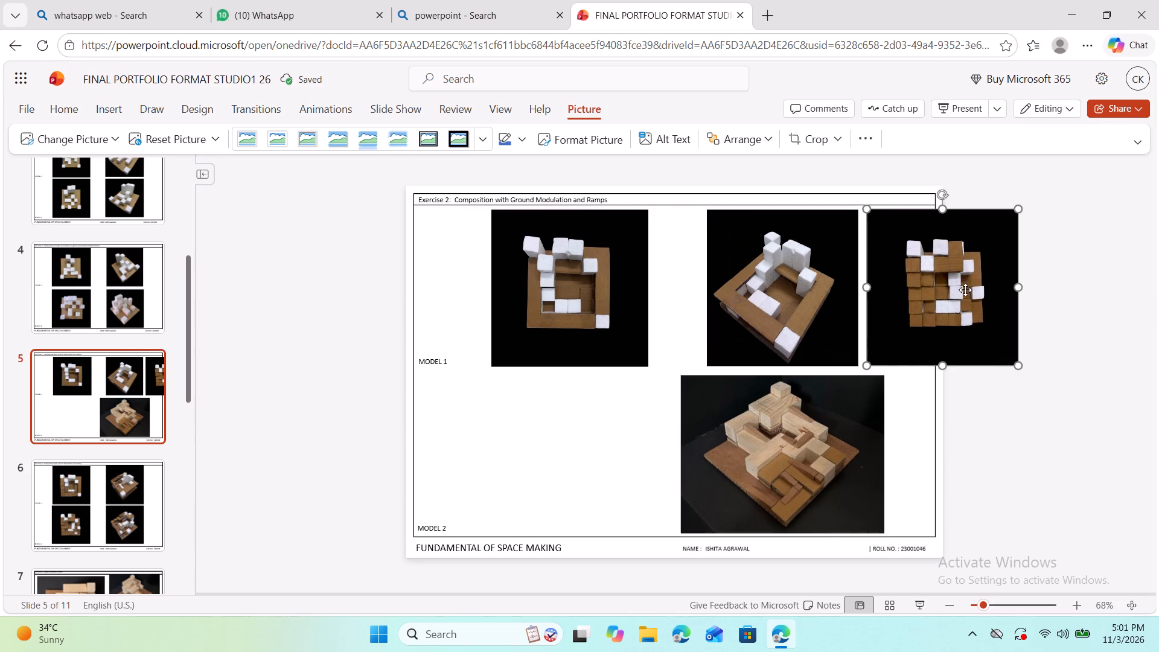
Move the resized stepped-block photo into the MODEL 2 row, left-aligned under the MODEL 1 top view and level with the wooden-block photo.
left_click_drag(965, 290, 756, 286)
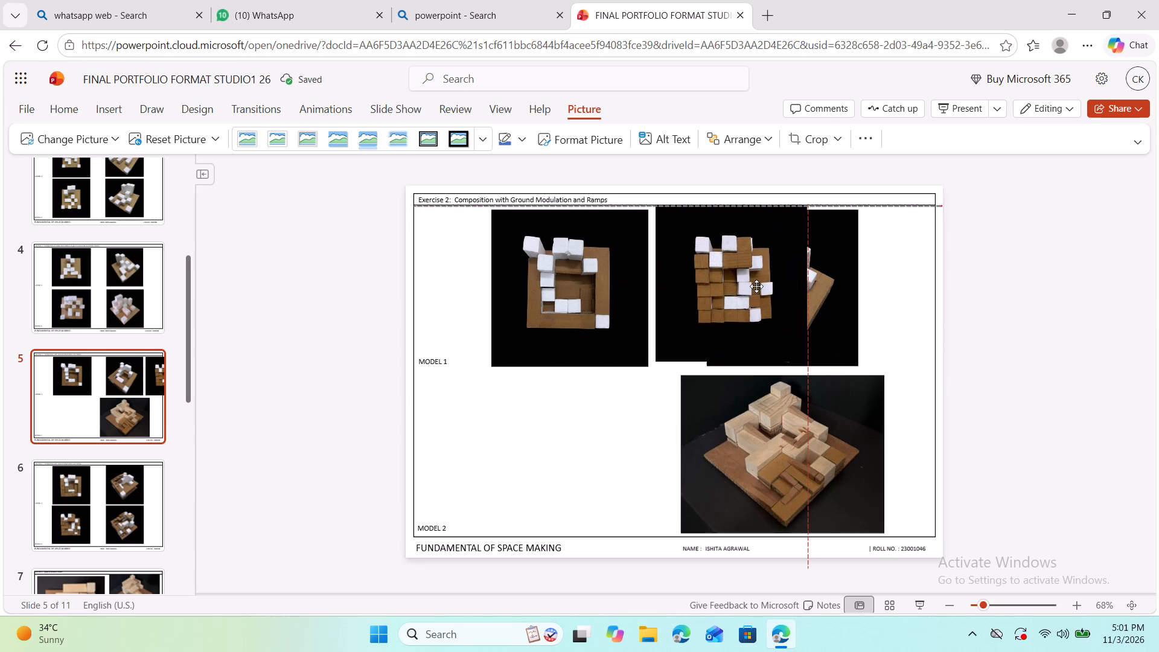
left_click_drag(756, 286, 584, 468)
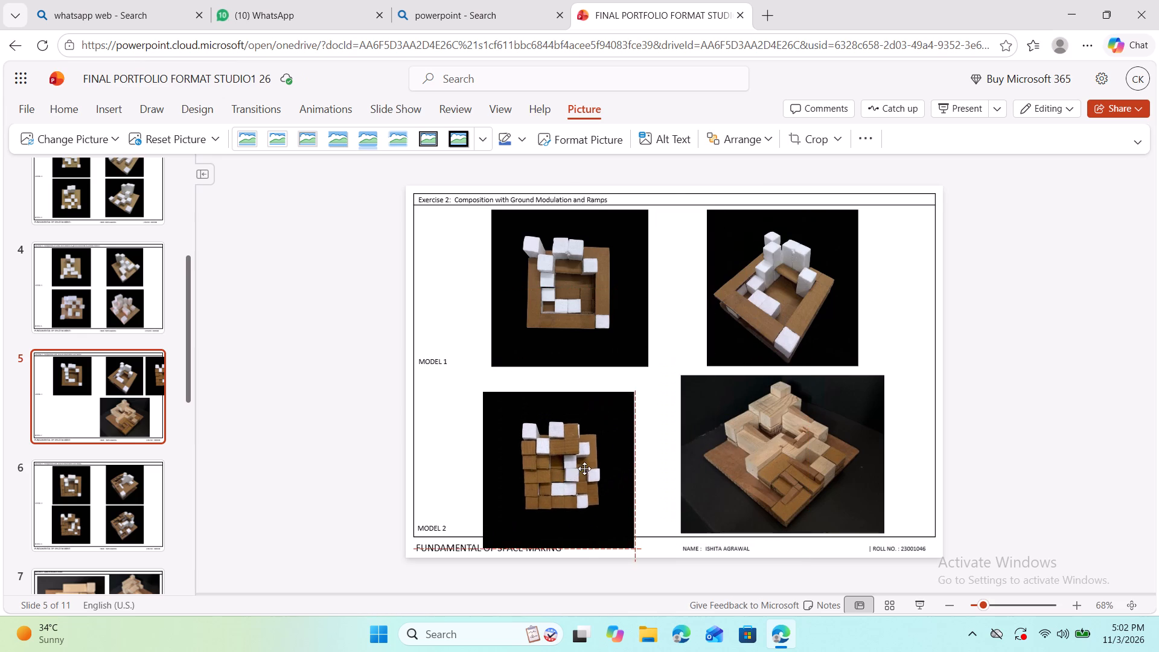
left_click_drag(584, 468, 590, 455)
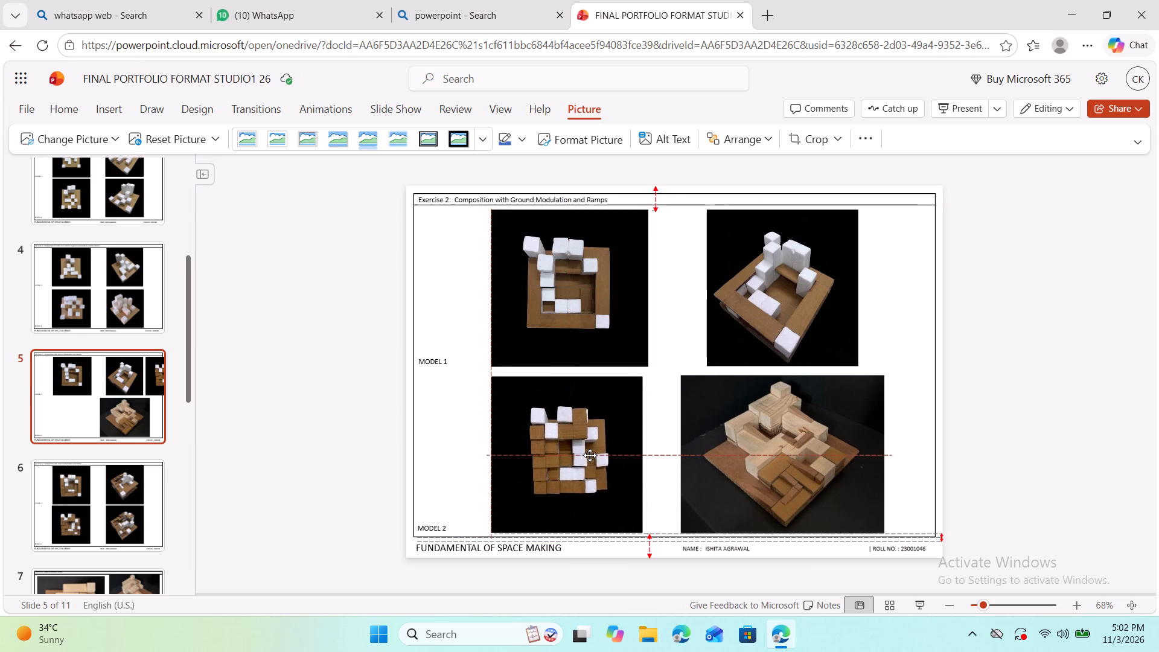
left_click_drag(590, 455, 589, 452)
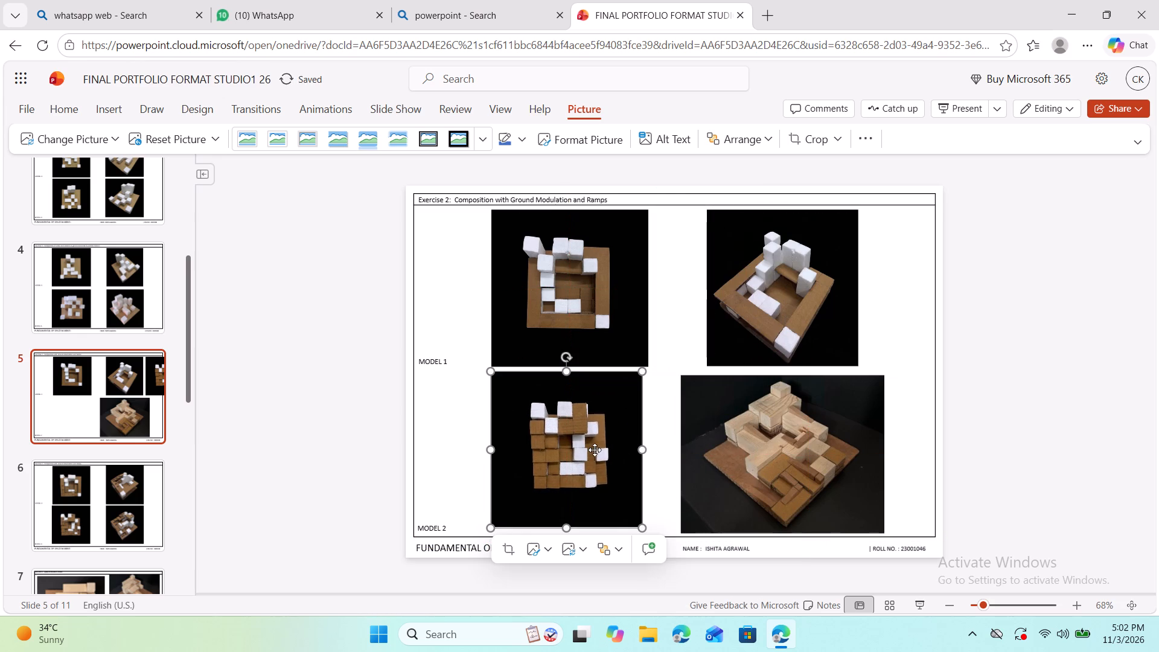
left_click(640, 450)
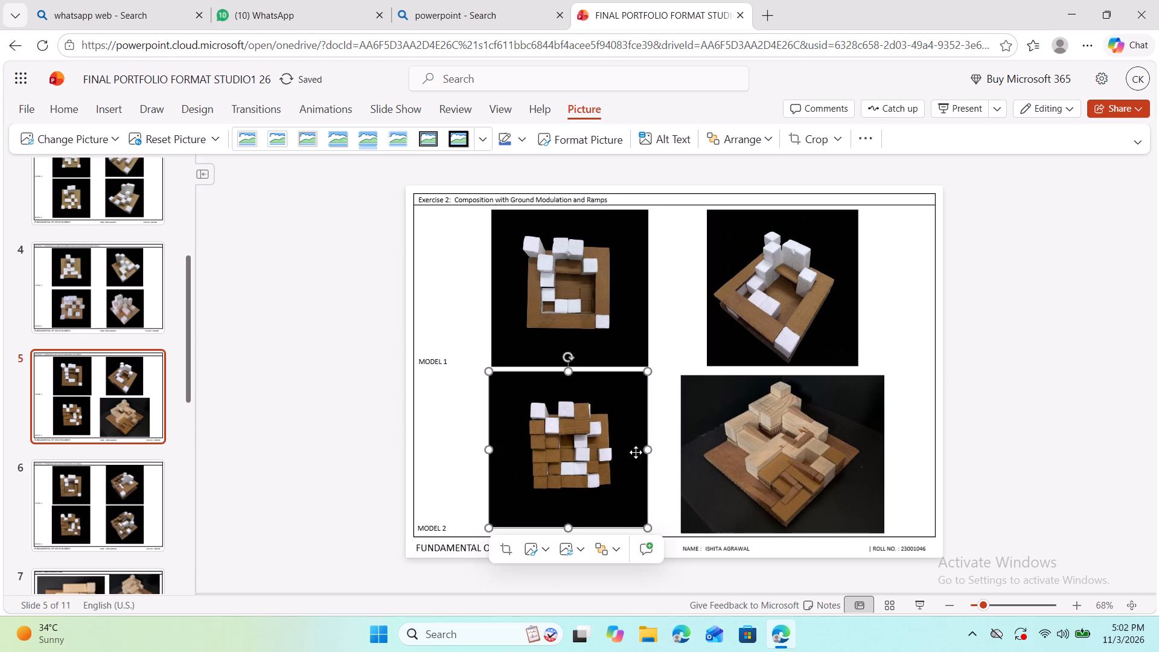
left_click(1044, 363)
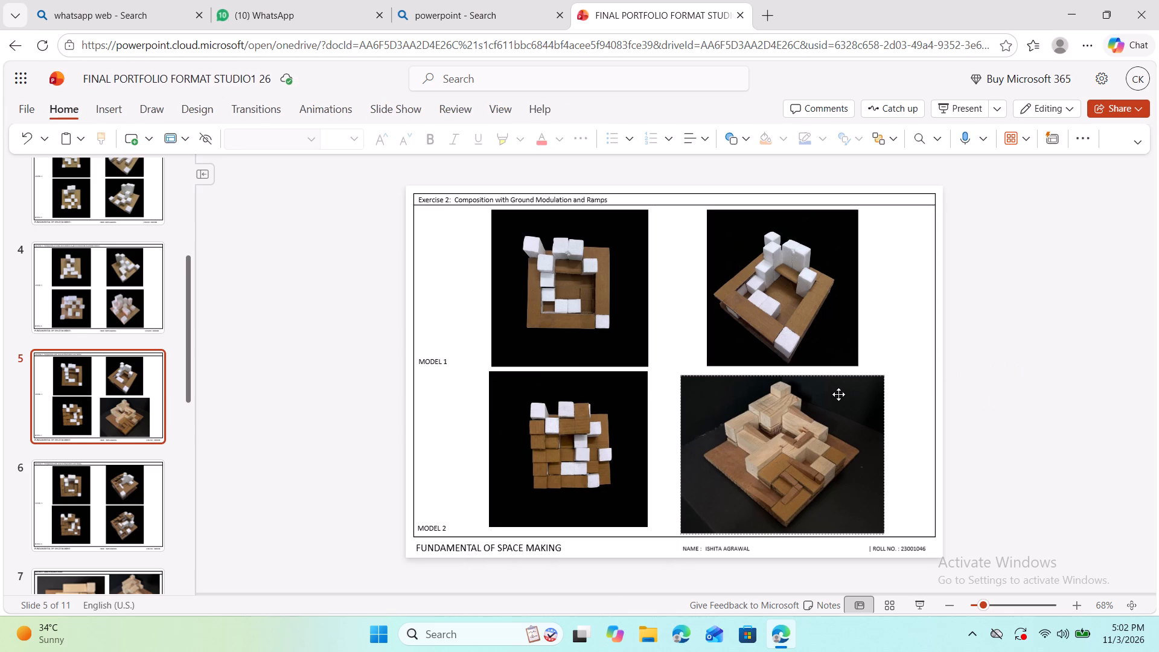
left_click(490, 448)
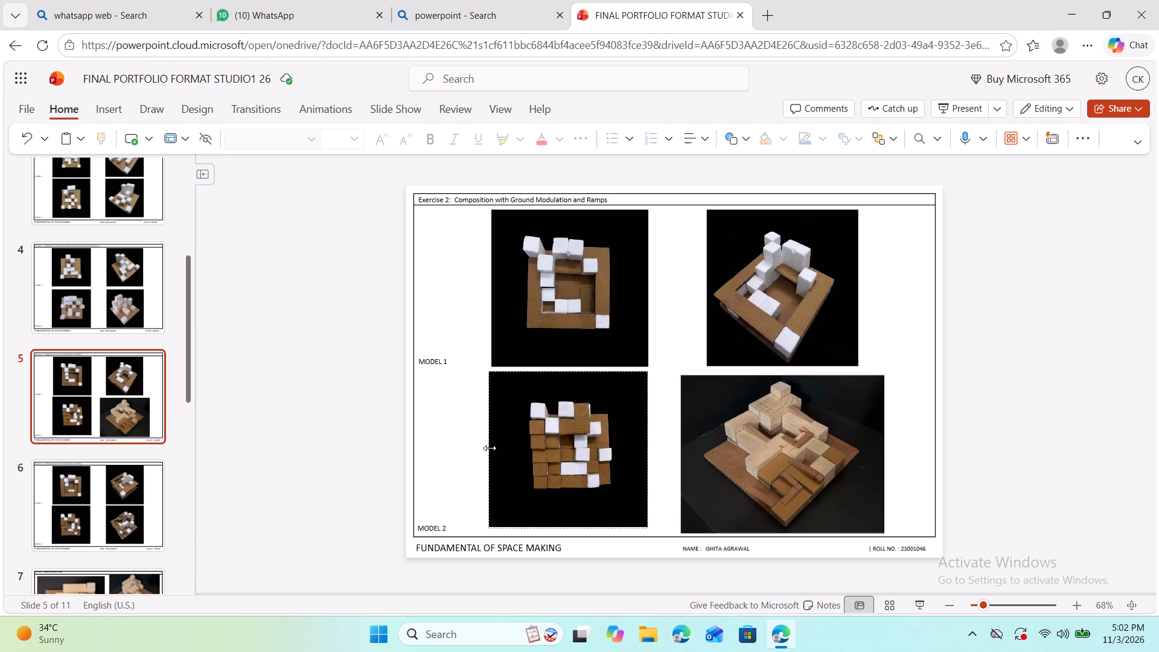
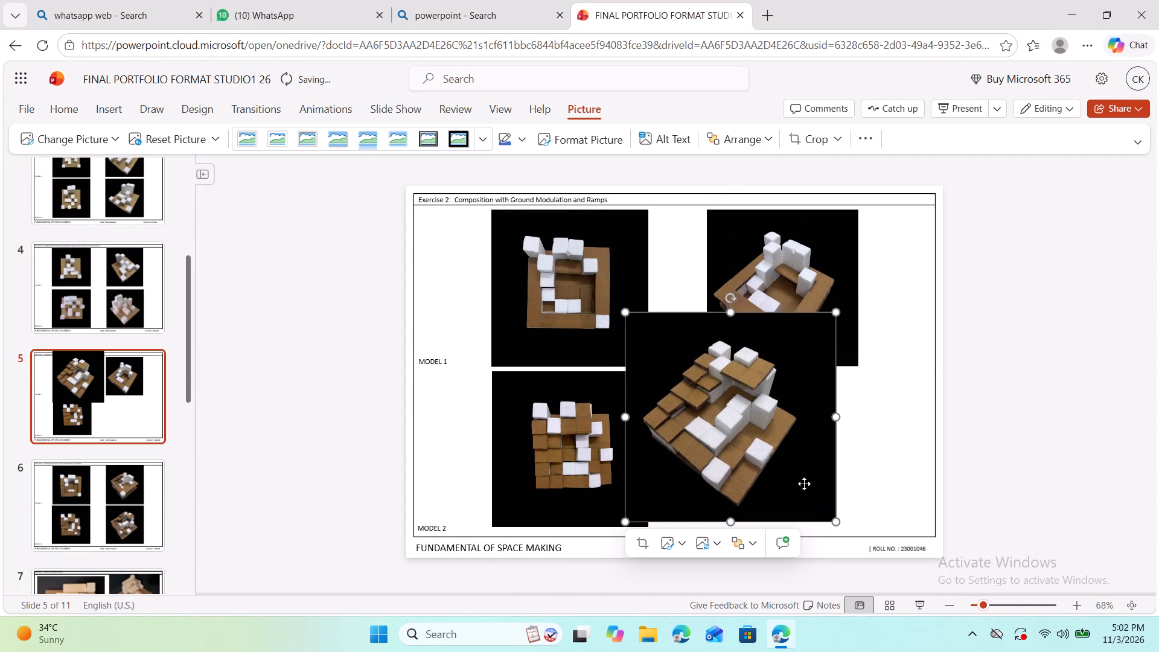
Shrink the angled stepped-block photo and move it into the MODEL 2 row, left-aligned under the angled MODEL 1 photo.
left_click_drag(836, 523, 794, 468)
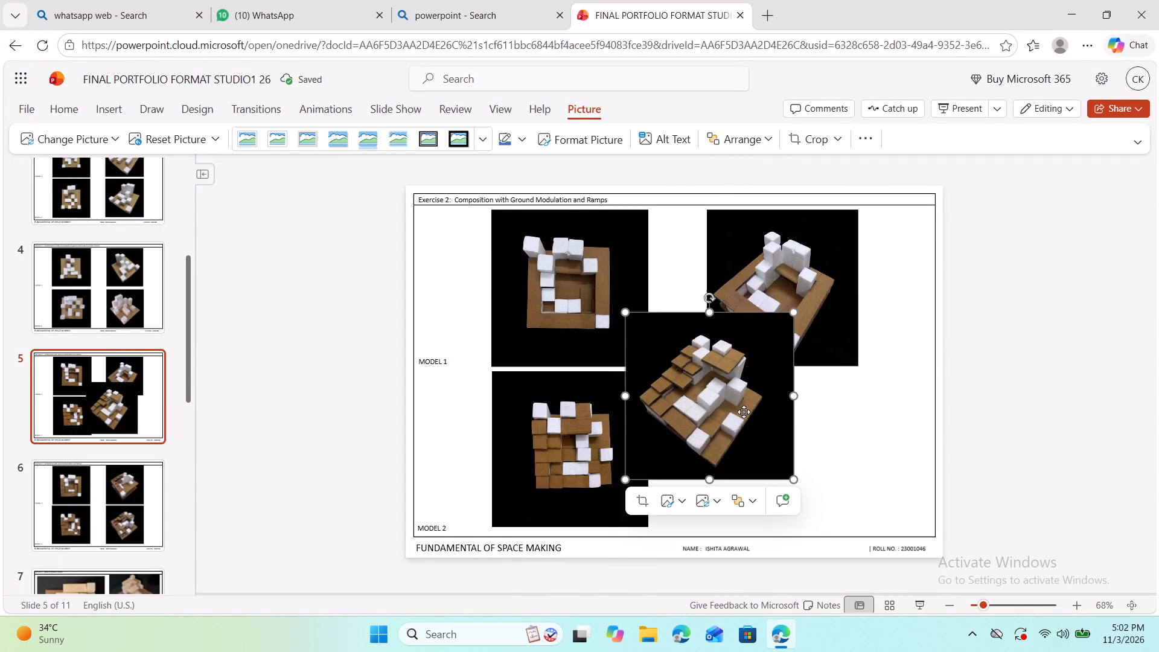
left_click_drag(734, 401, 813, 464)
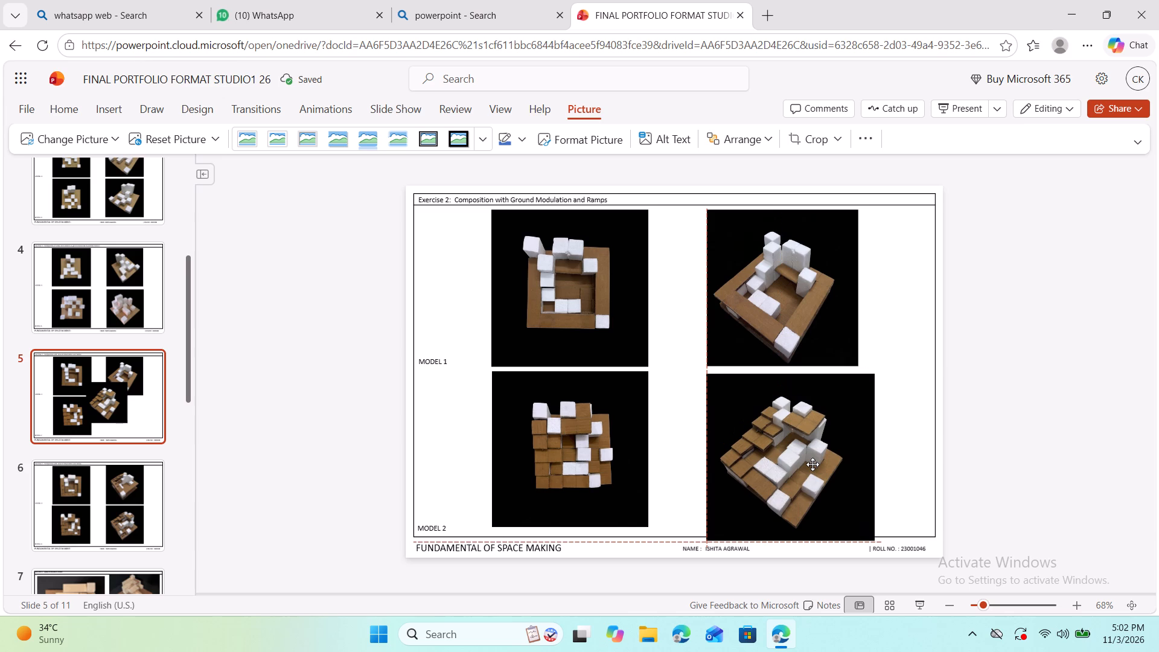
Align the stepped-block photo's top edge with the MODEL 2 top-view photo and shrink it to match that photo's height and the width above.
left_click_drag(813, 464, 812, 459)
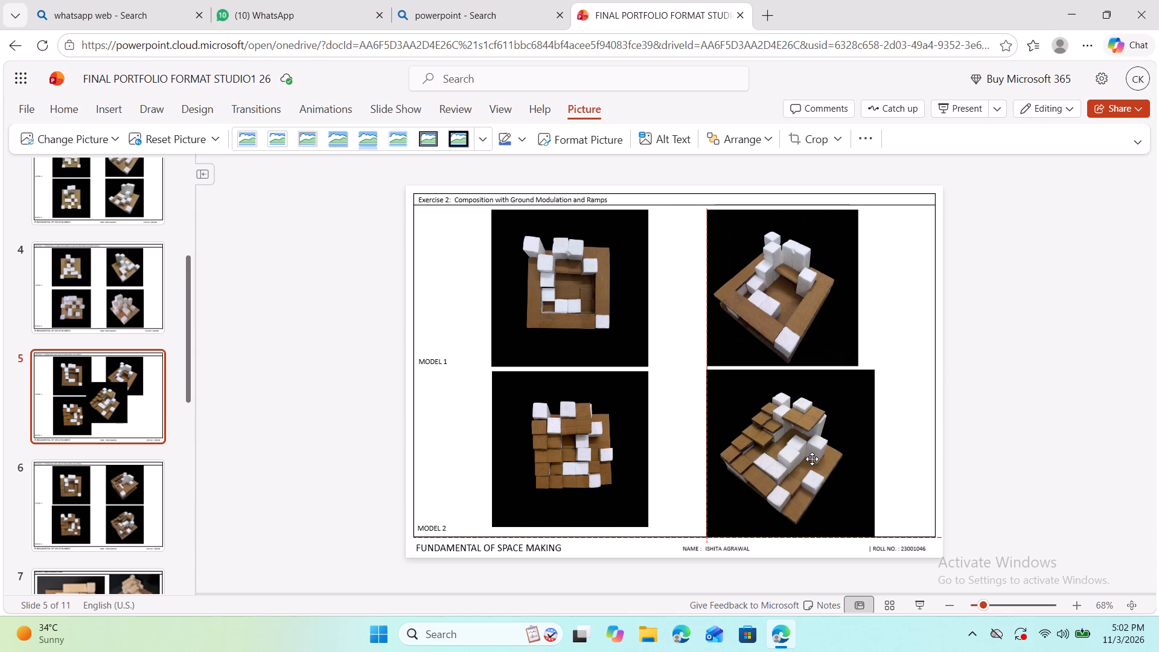
left_click_drag(812, 459, 812, 462)
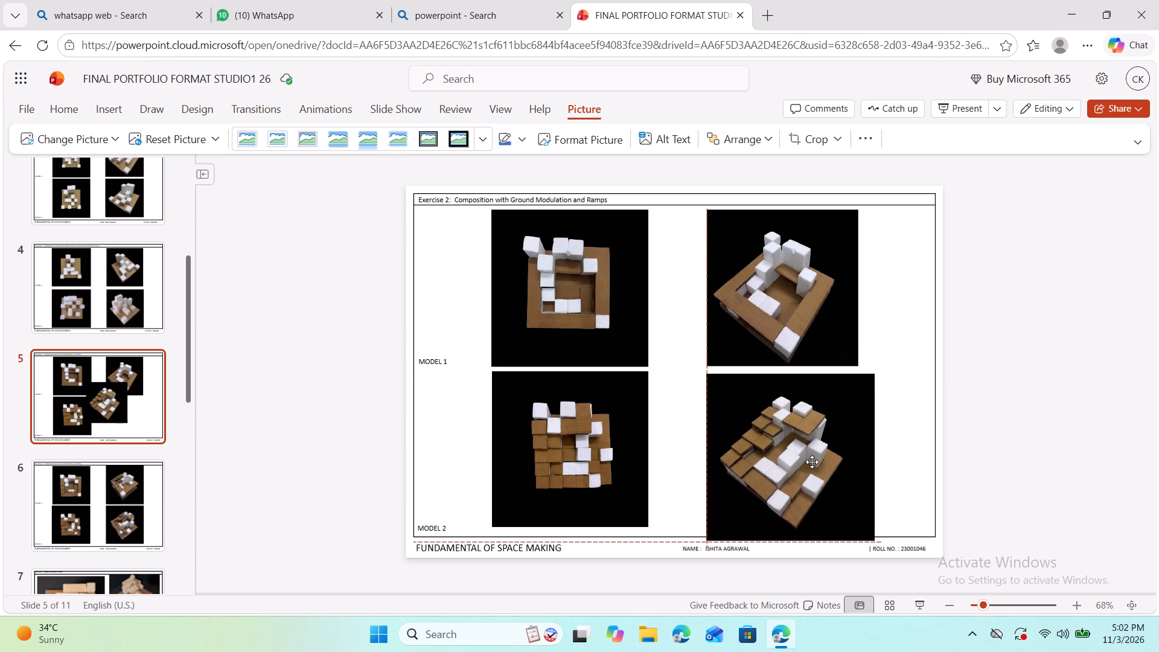
left_click_drag(812, 462, 812, 461)
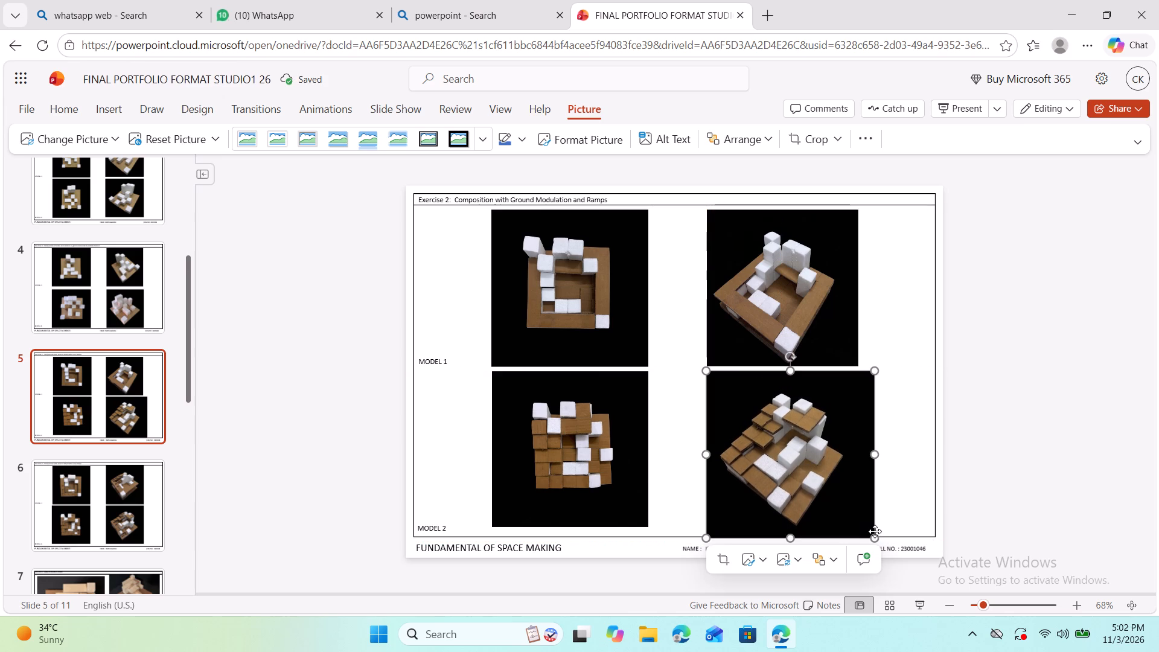
left_click_drag(875, 537, 859, 517)
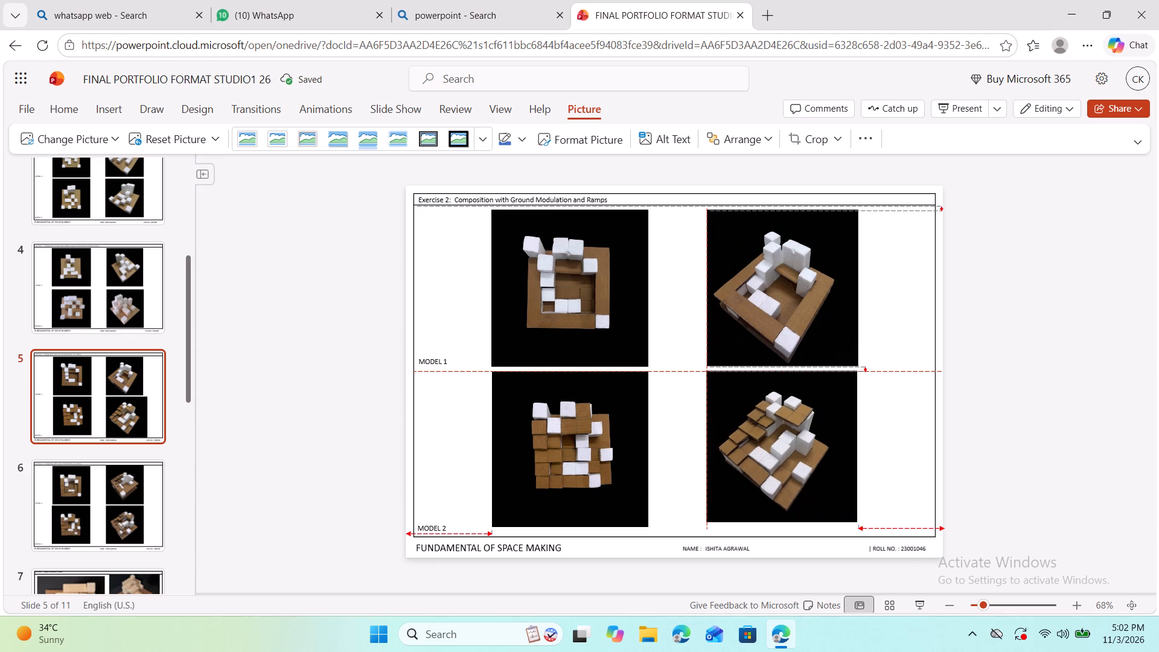
left_click_drag(859, 517, 862, 520)
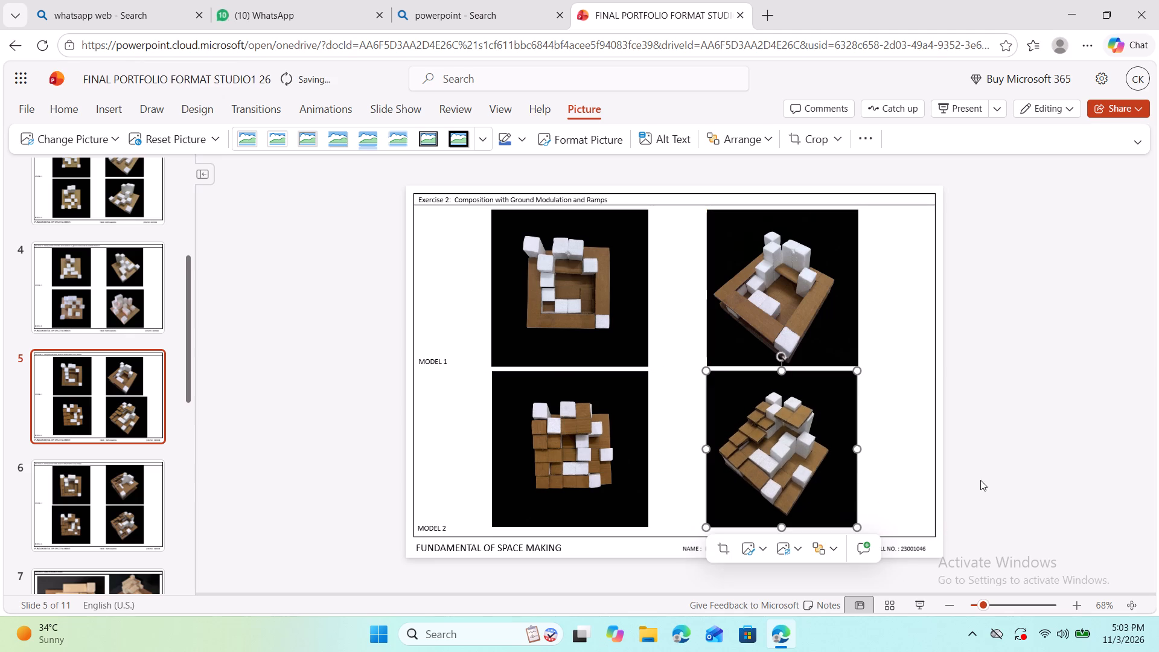
left_click(1003, 464)
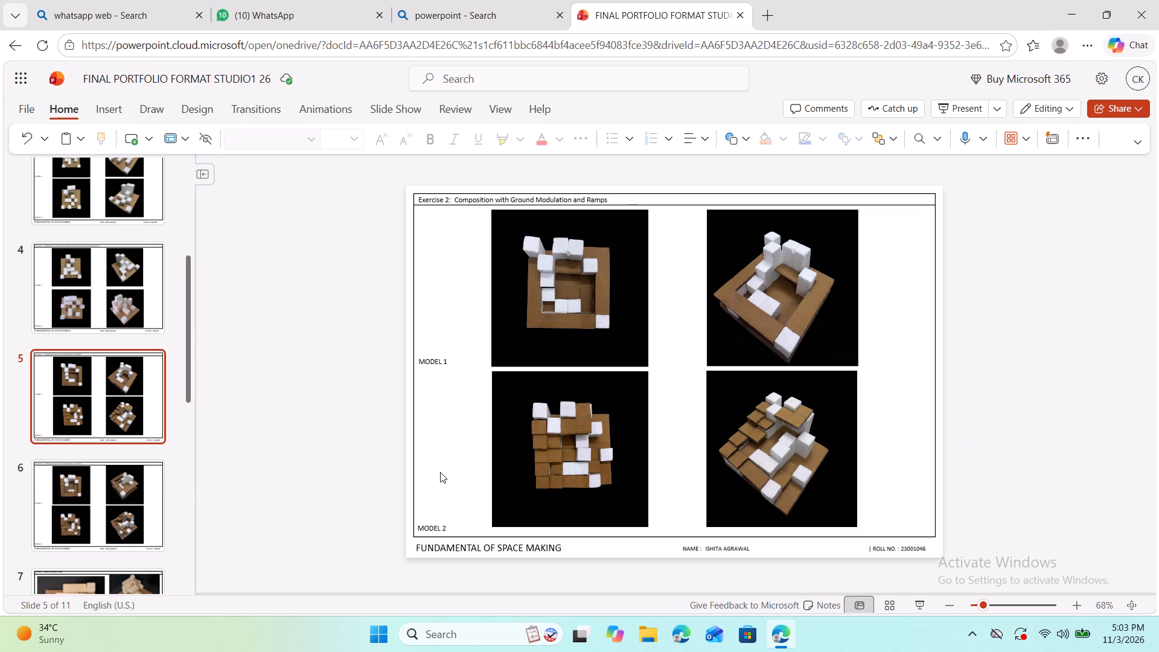
Compare the photo sizes and alignment on slides 5 and 6, and review the Exercise 3 space translation model slide.
left_click(88, 498)
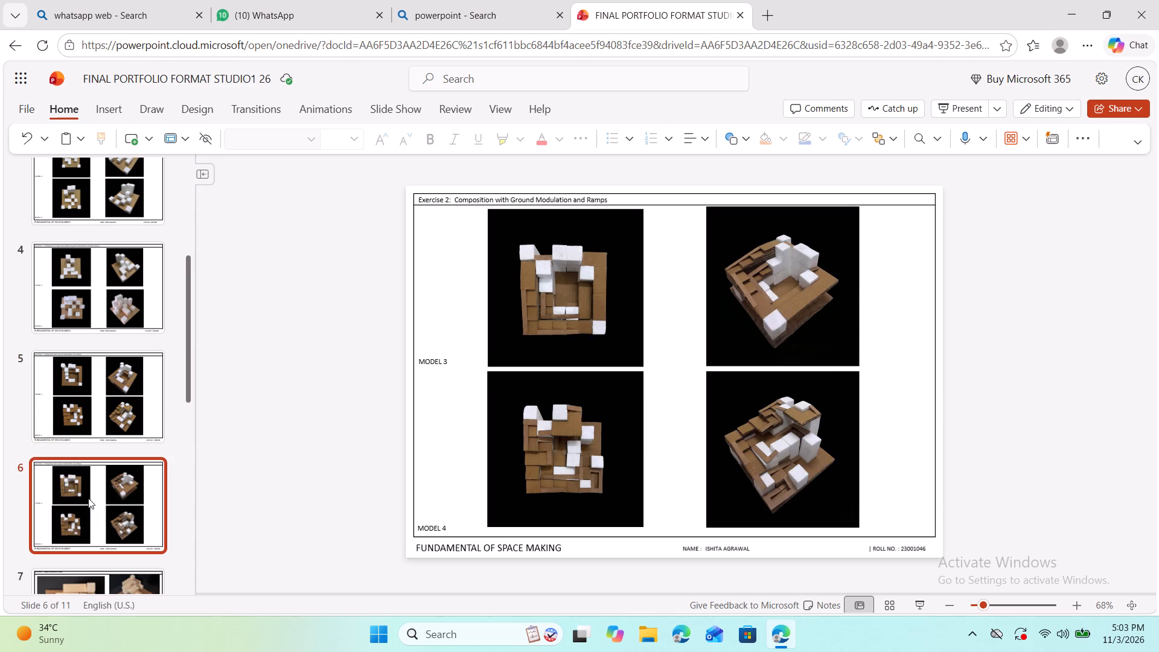
left_click(78, 418)
left_click(70, 520)
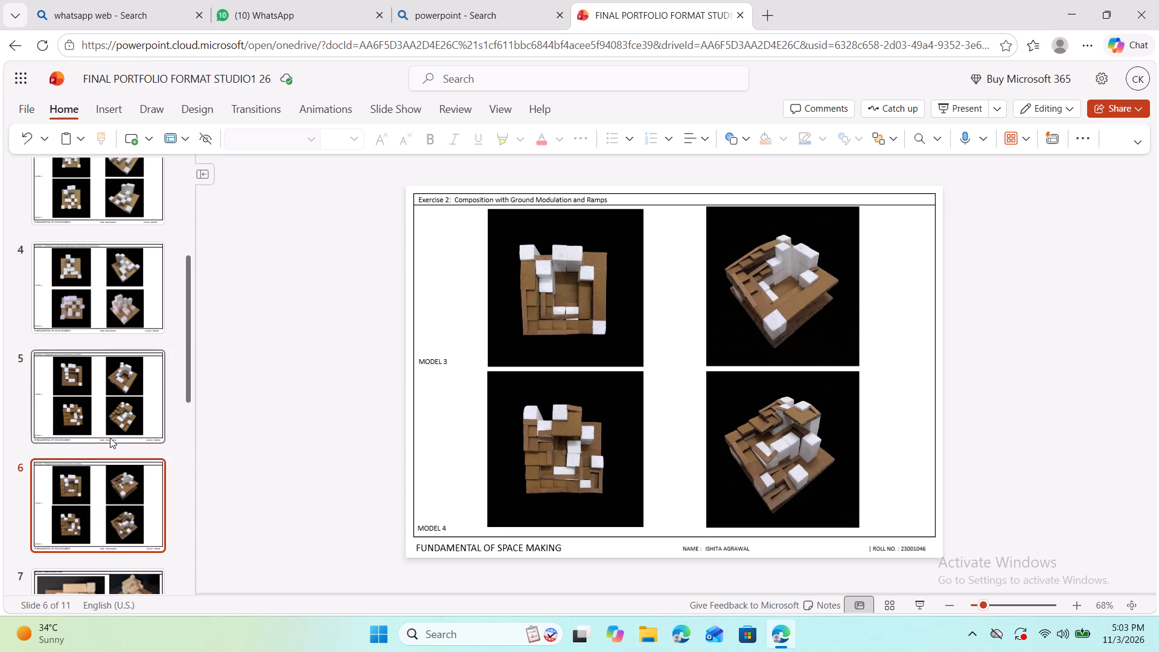
left_click(91, 412)
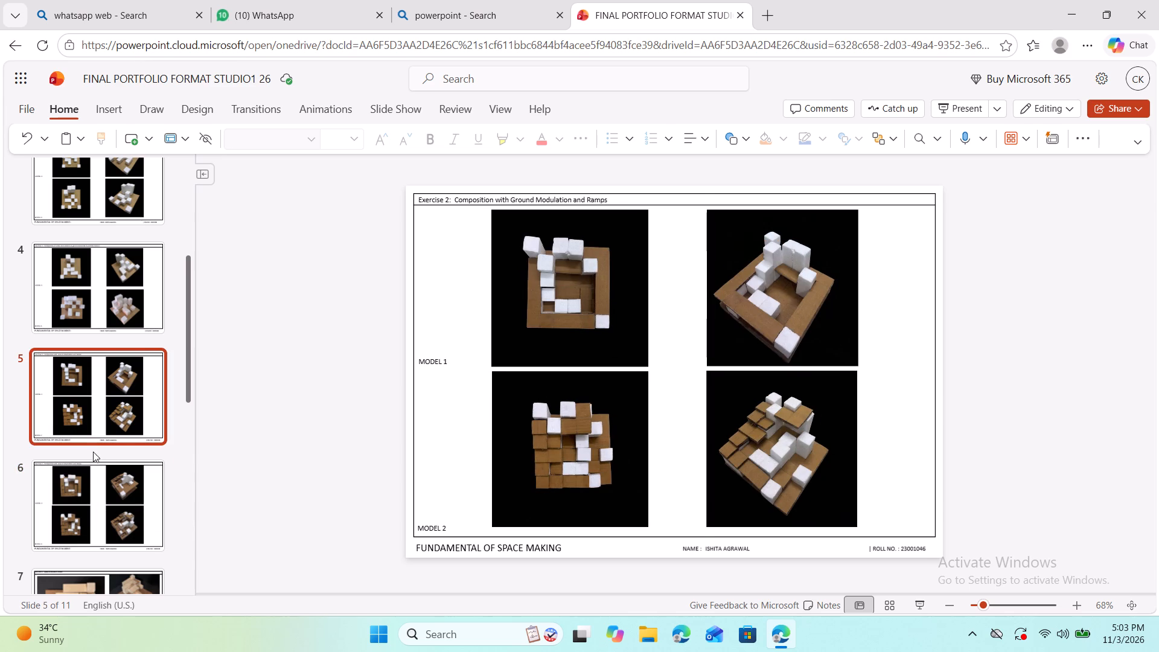
left_click(96, 511)
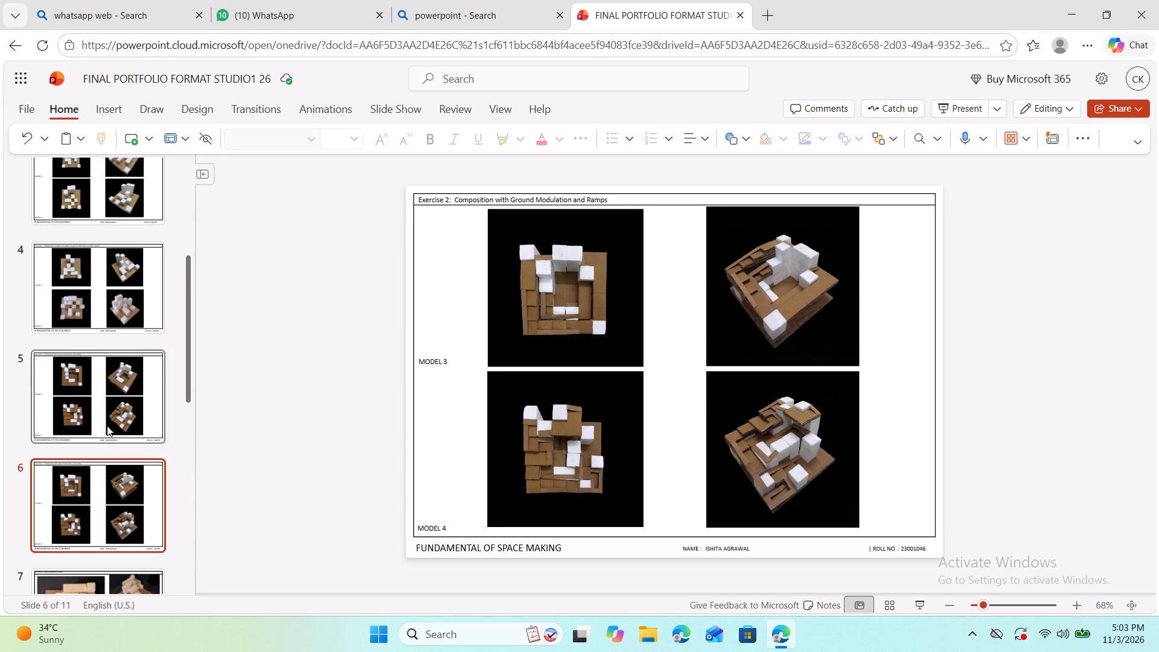
left_click(107, 426)
left_click(94, 488)
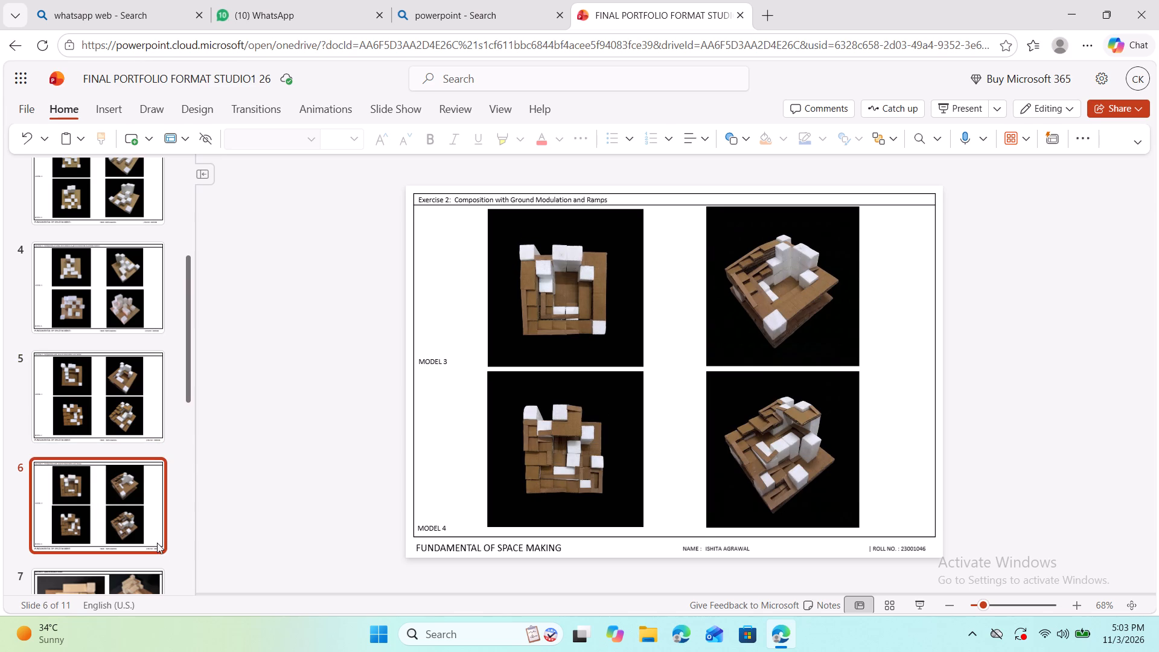
scroll(269, 473, "down", 2)
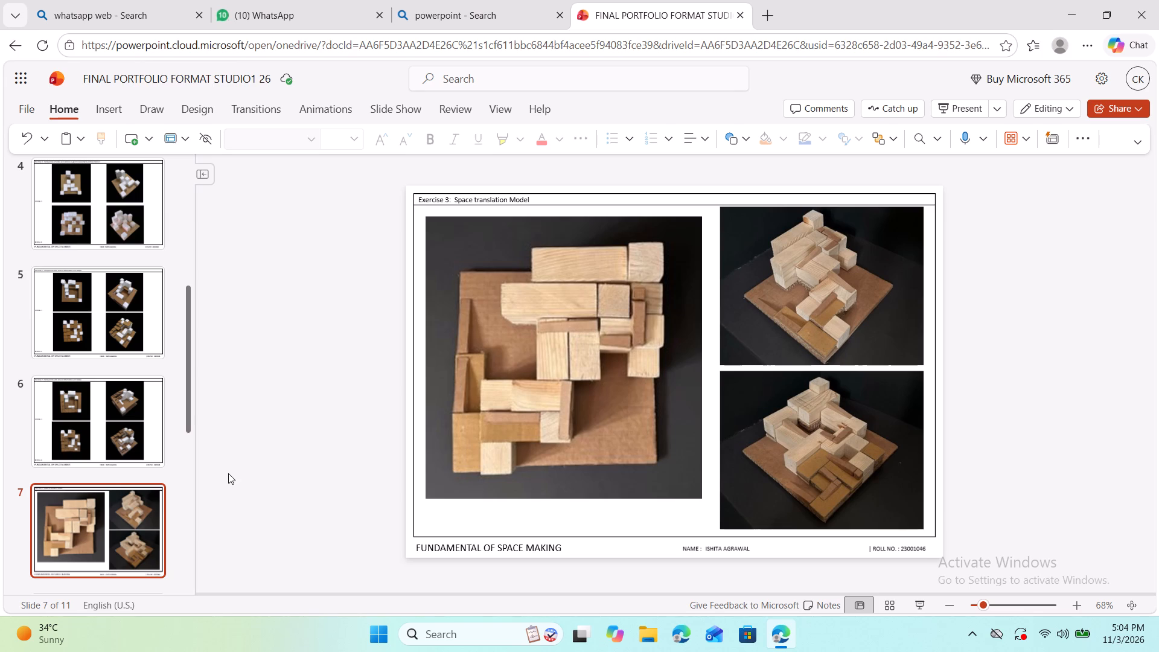
scroll(347, 426, "down", 2)
scroll(347, 426, "up", 1)
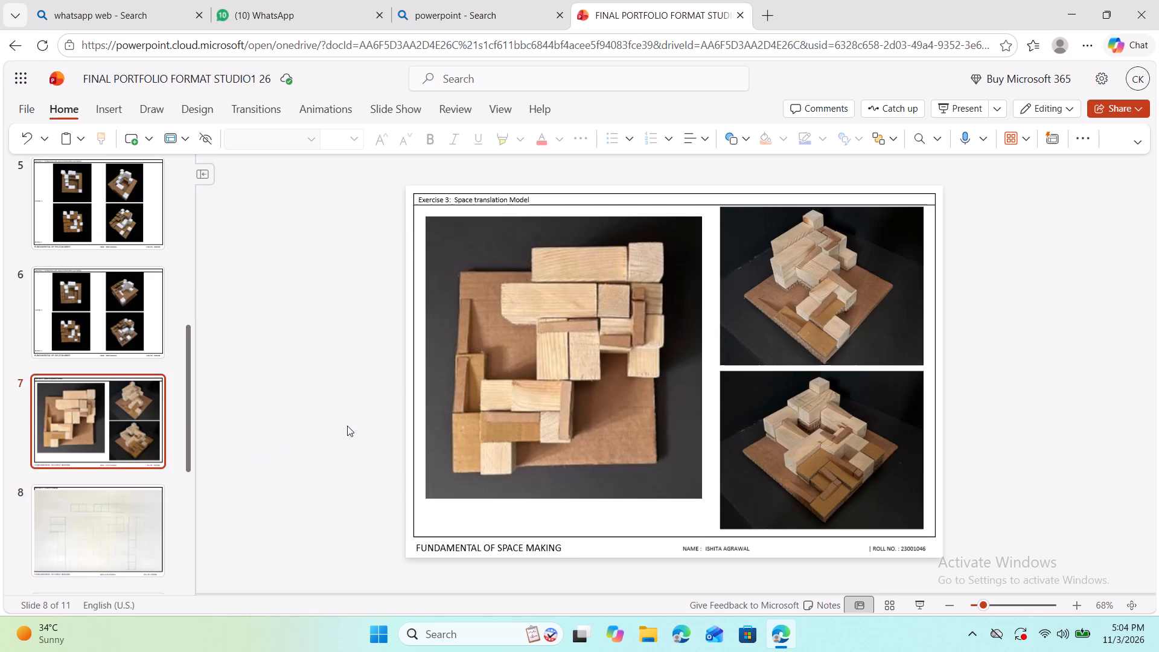
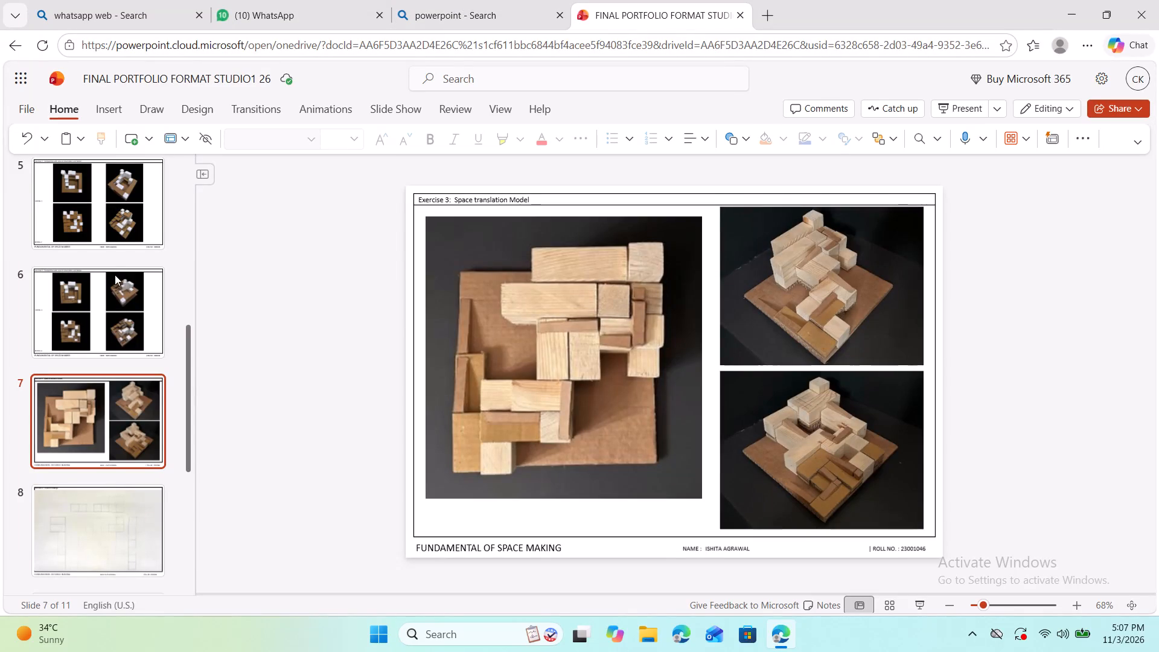
Recheck the Exercise 2 photo layouts on slides 6 and 5, and return to the Exercise 3 space translation model slide.
left_click(113, 285)
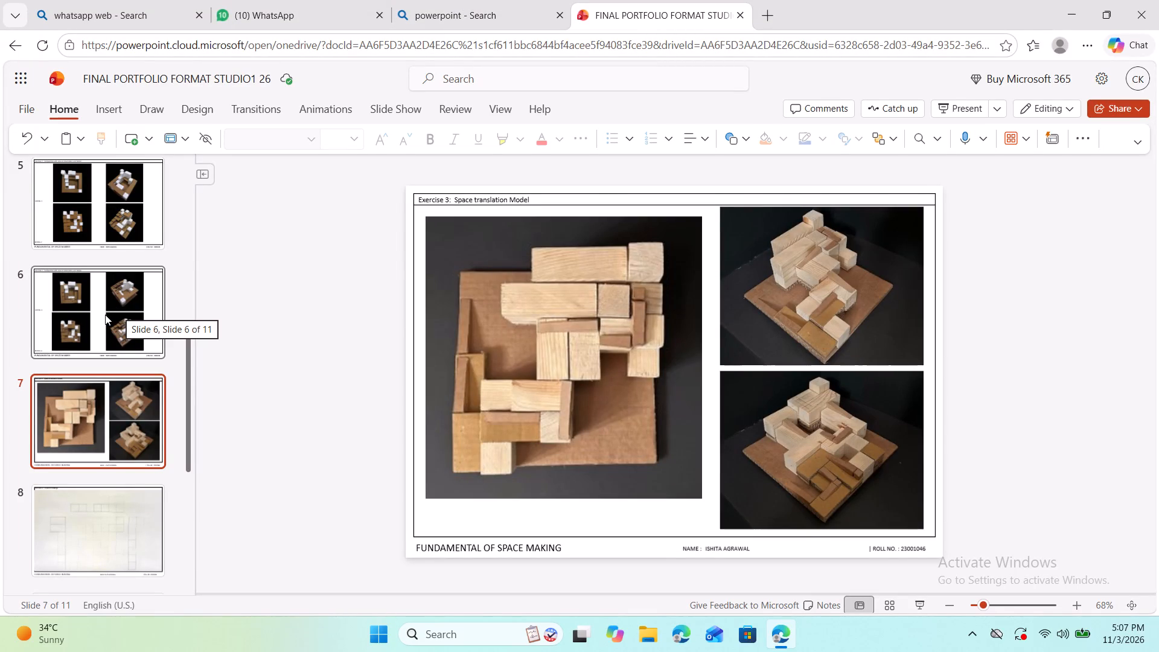
left_click(103, 315)
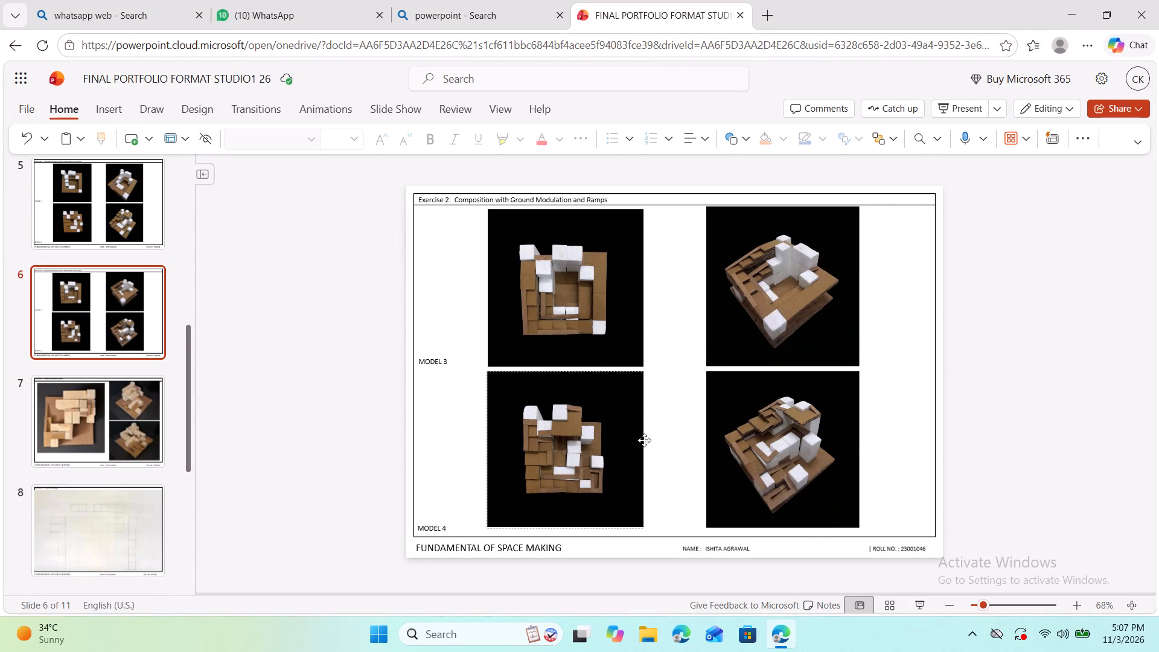
left_click(118, 216)
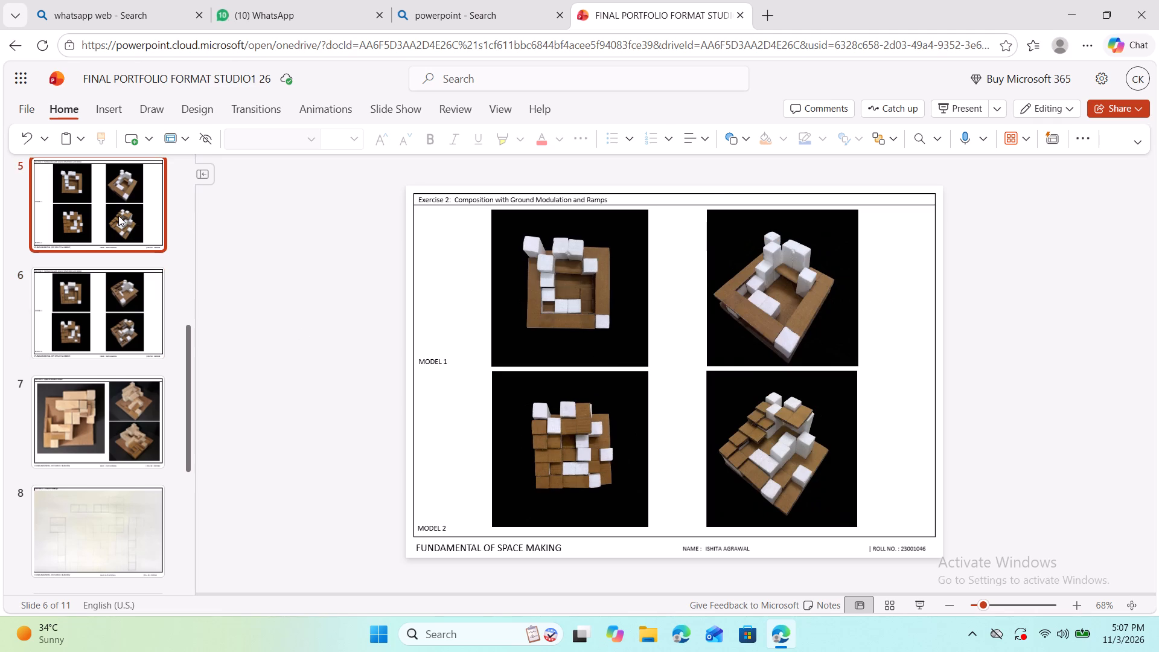
scroll(121, 293, "up", 1)
left_click(112, 481)
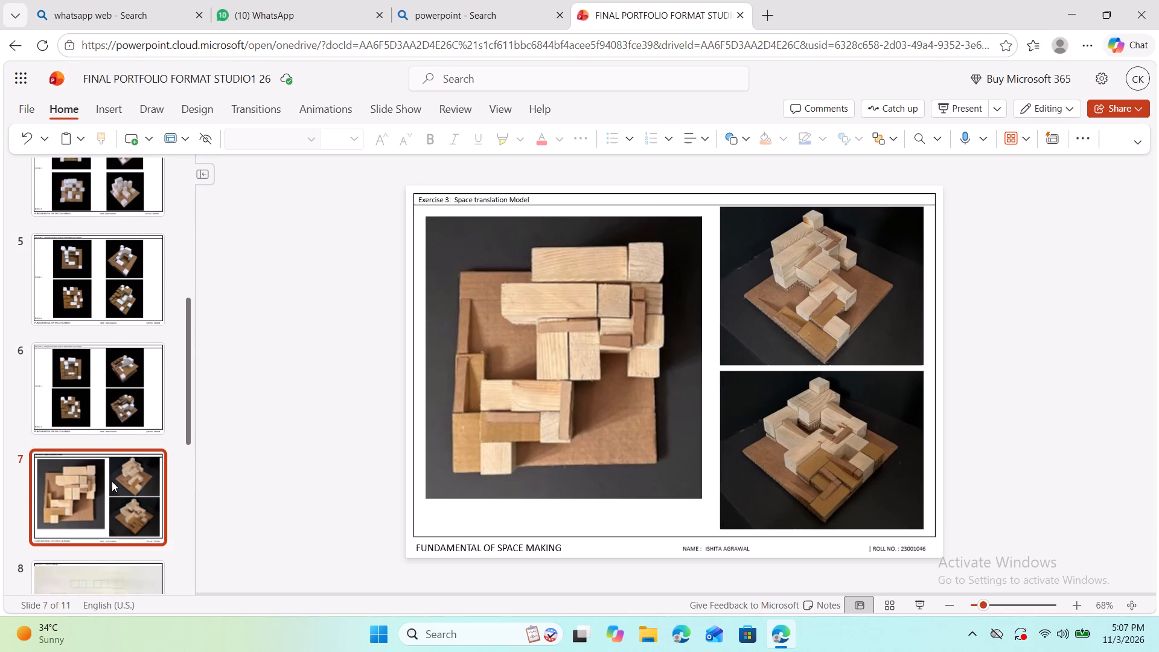
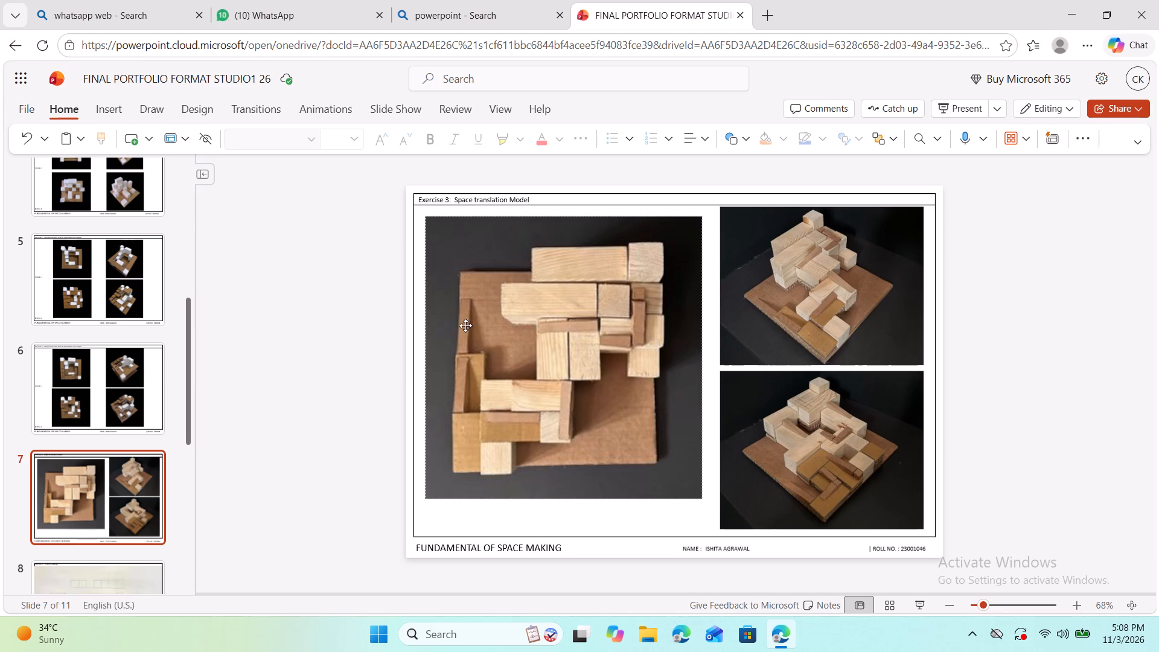
Select the large top-view photo of the wooden-block model on the Exercise 3 space translation model slide.
left_click(576, 397)
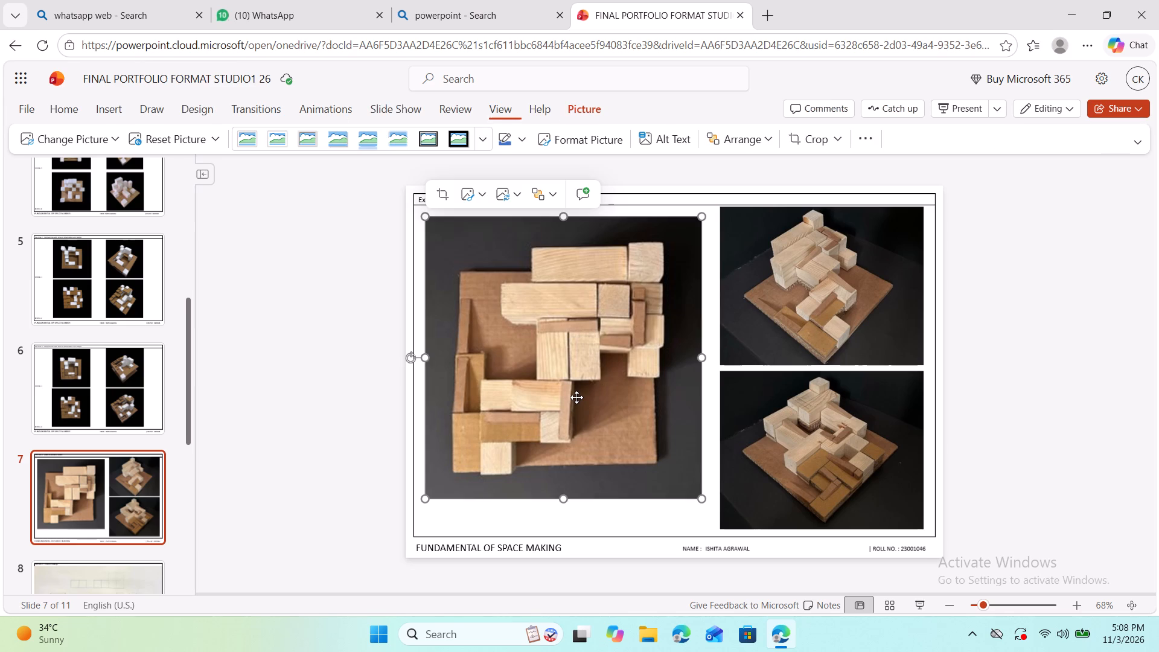
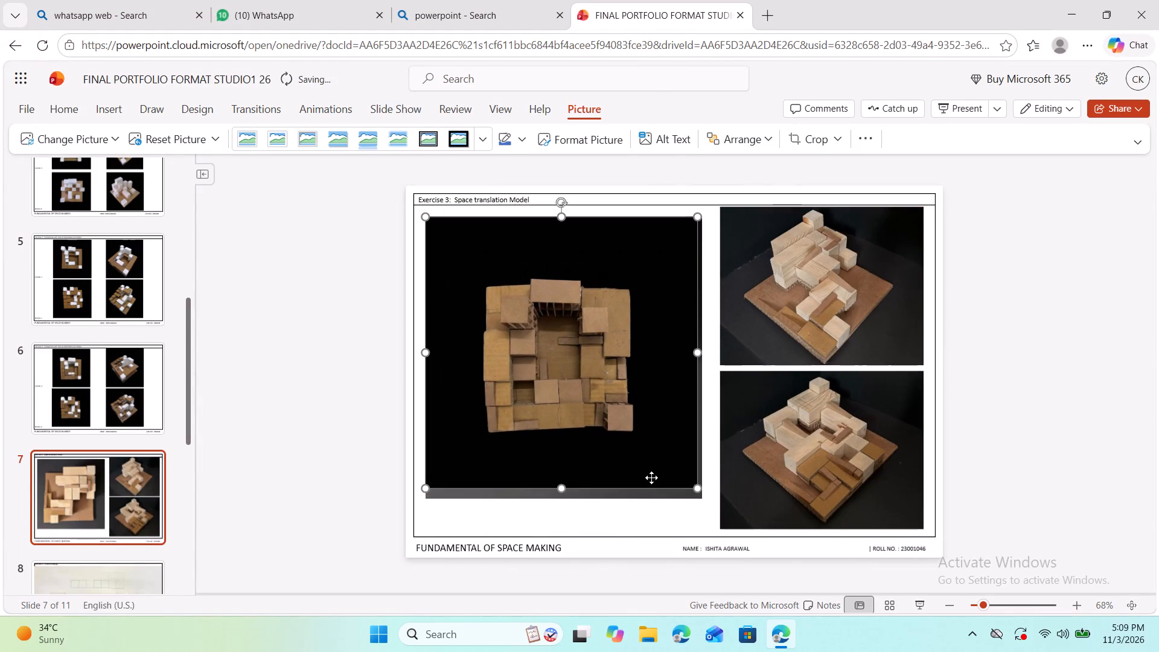
Enlarge the black-background cardboard model photo on the Exercise 3 slide slightly to match the width of the large photo beneath it.
left_click_drag(697, 487, 697, 490)
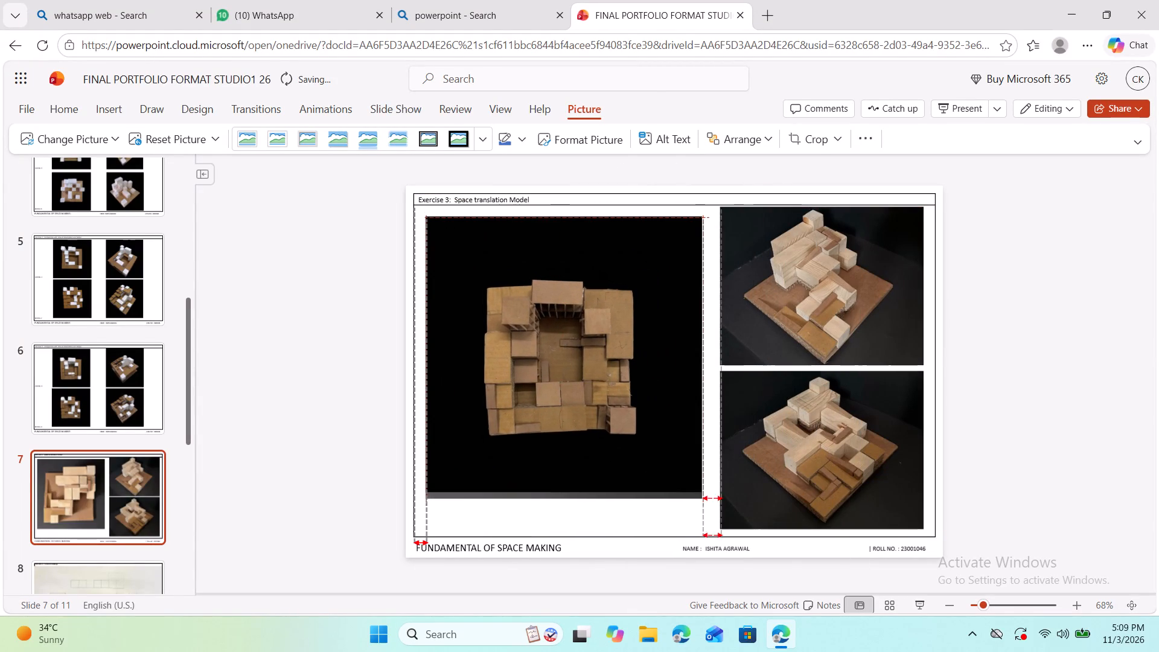
Enlarge the new cardboard model top-view photo to about the old large photo's size and nudge it slightly down over it.
left_click_drag(697, 490, 698, 494)
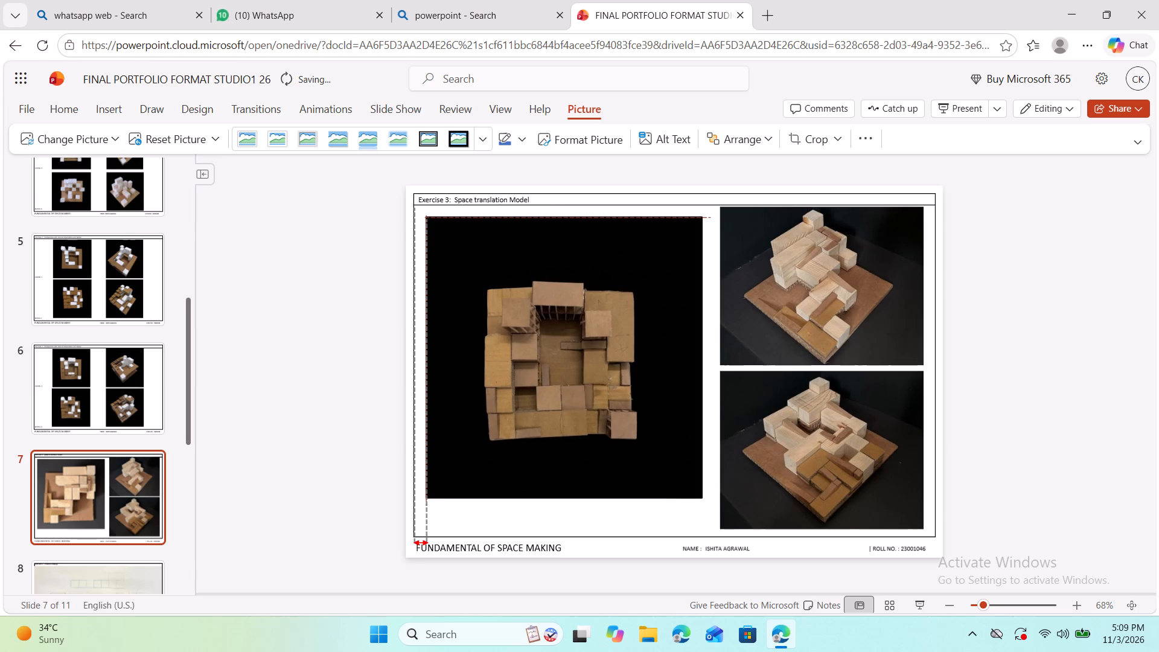
left_click_drag(698, 494, 699, 497)
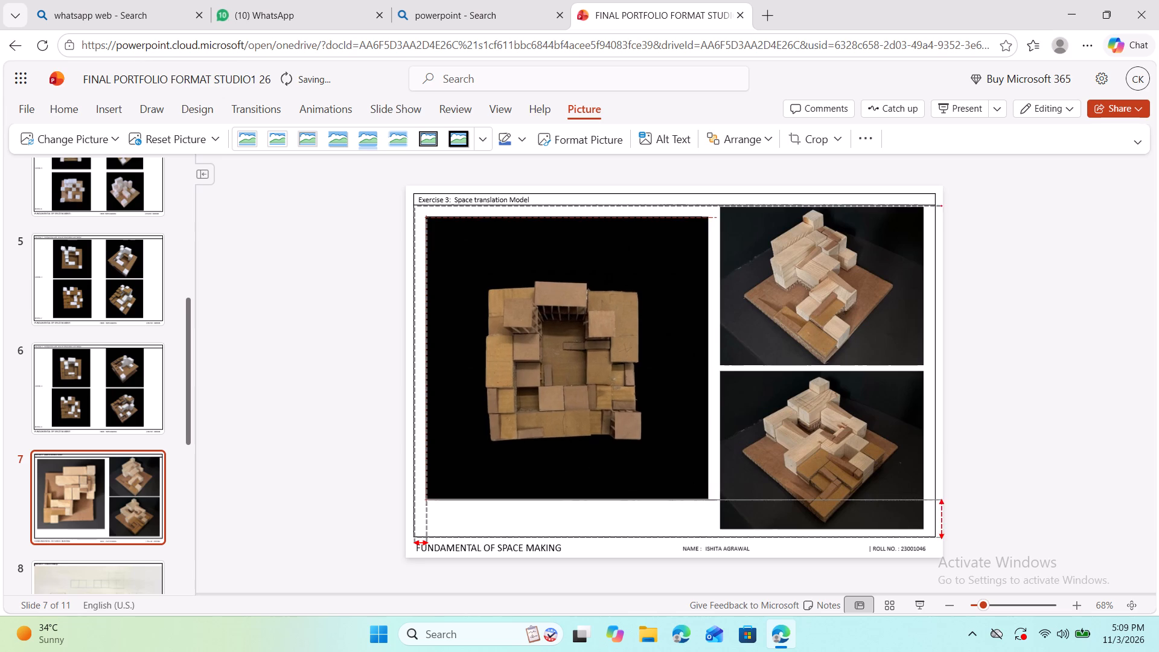
left_click_drag(699, 497, 699, 498)
left_click_drag(601, 348, 600, 353)
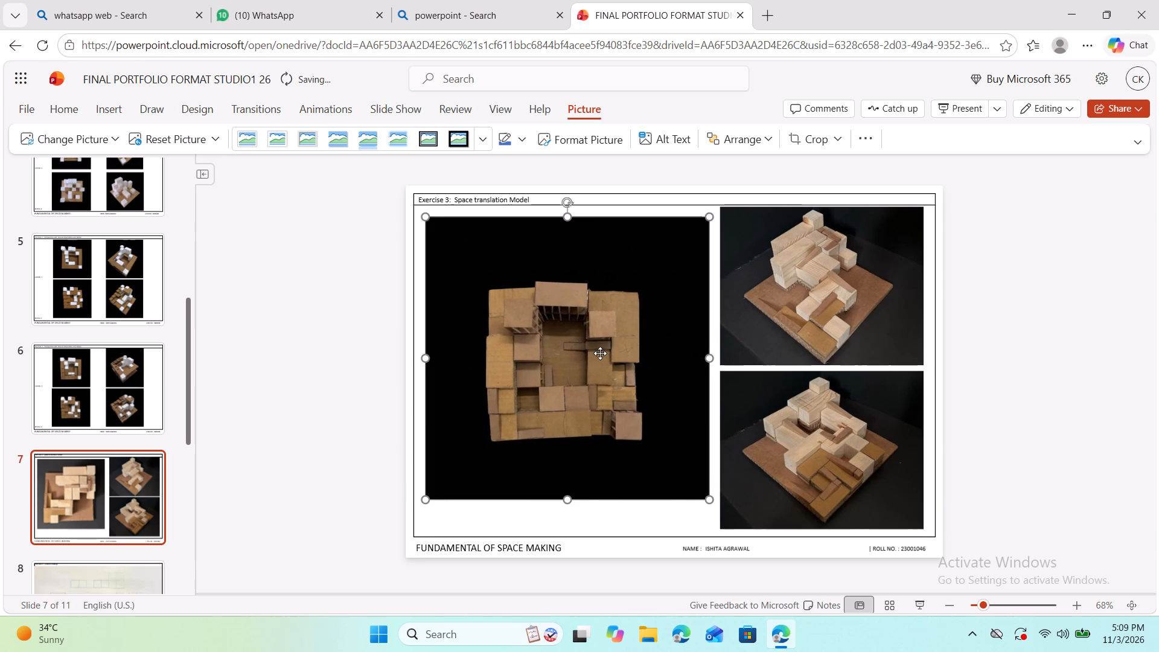
left_click_drag(600, 353, 600, 356)
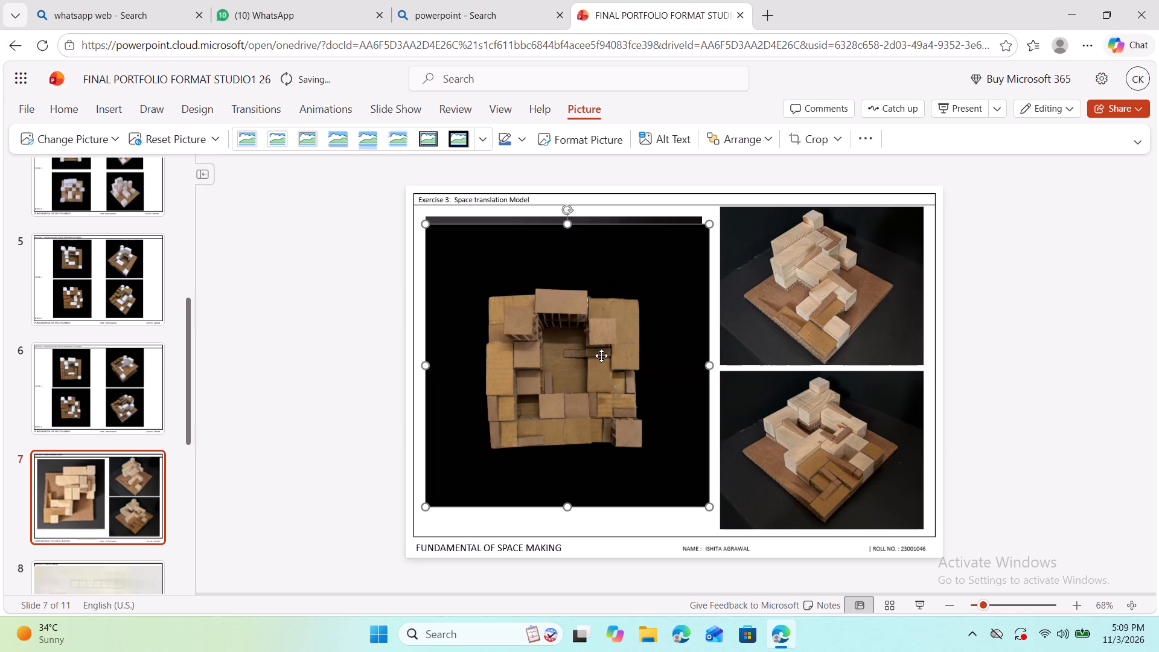
left_click(1083, 383)
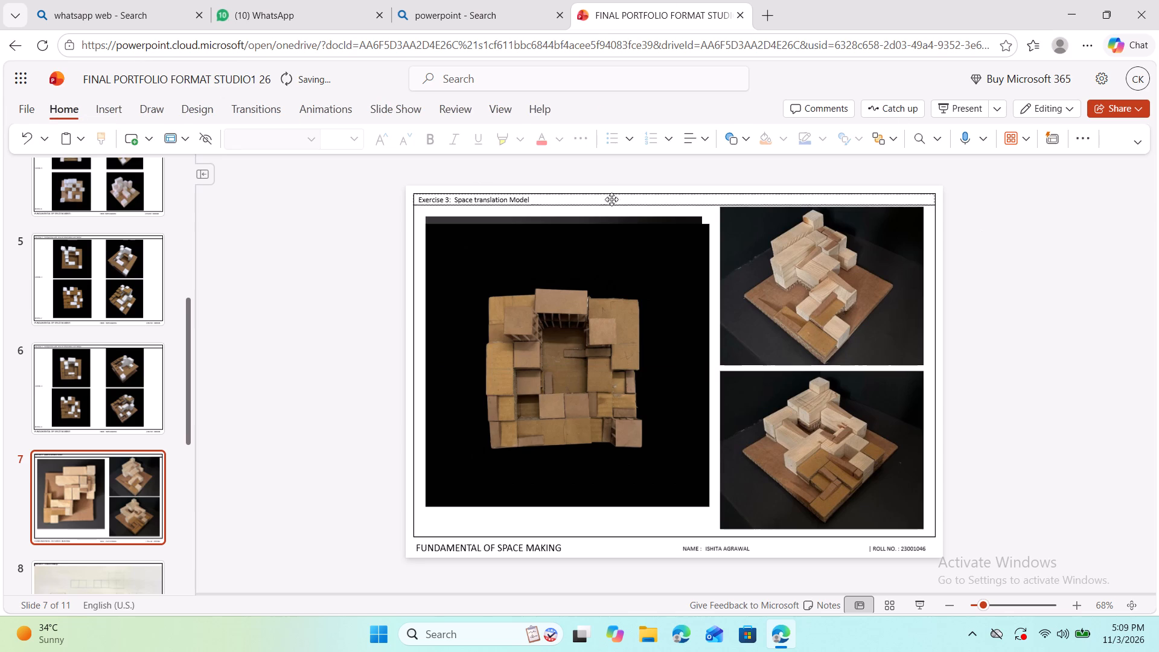
Move the new cardboard model photo aside off the slide and delete the old large wooden model photo beneath it.
left_click(676, 214)
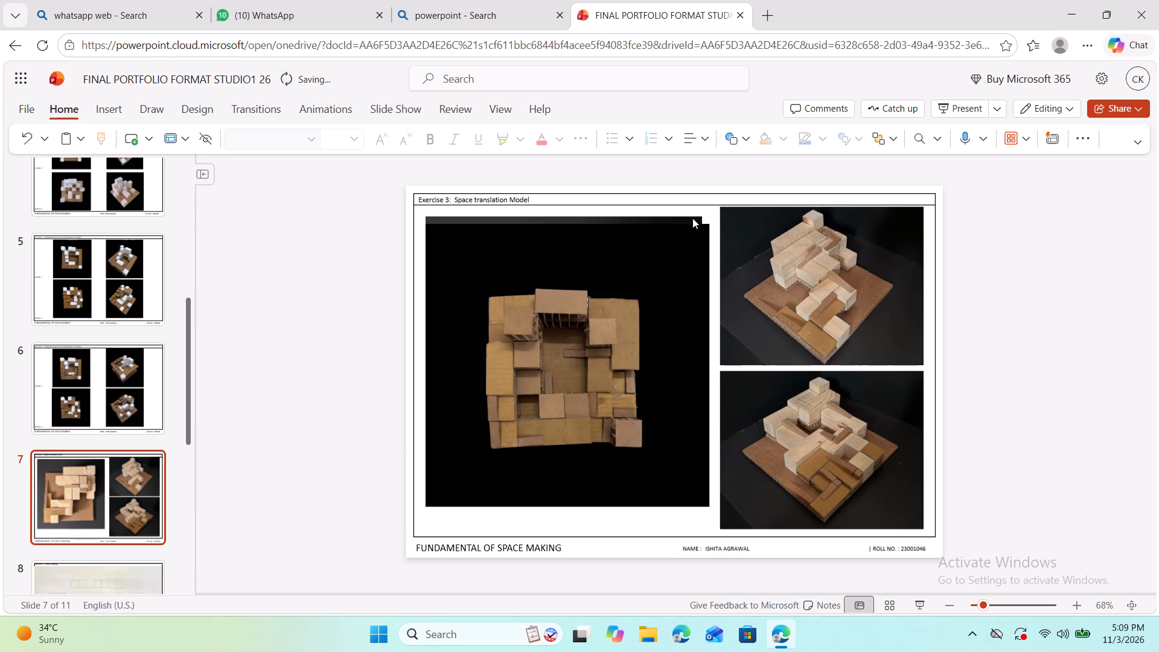
left_click(692, 218)
left_click(666, 290)
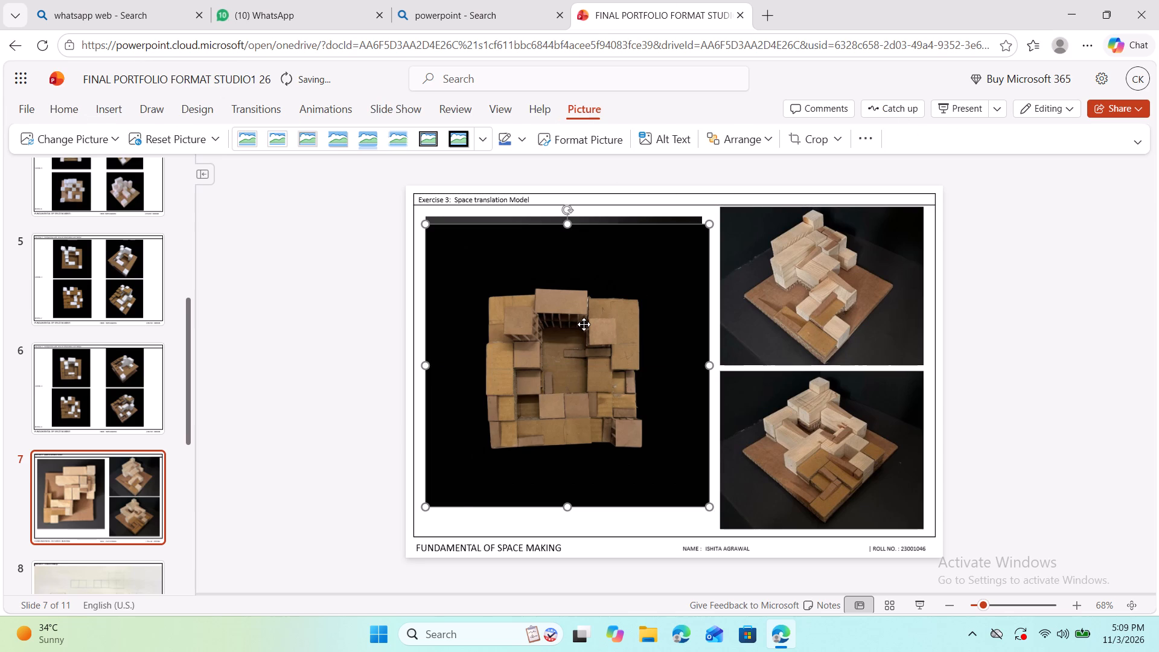
left_click_drag(584, 324, 948, 340)
left_click(664, 324)
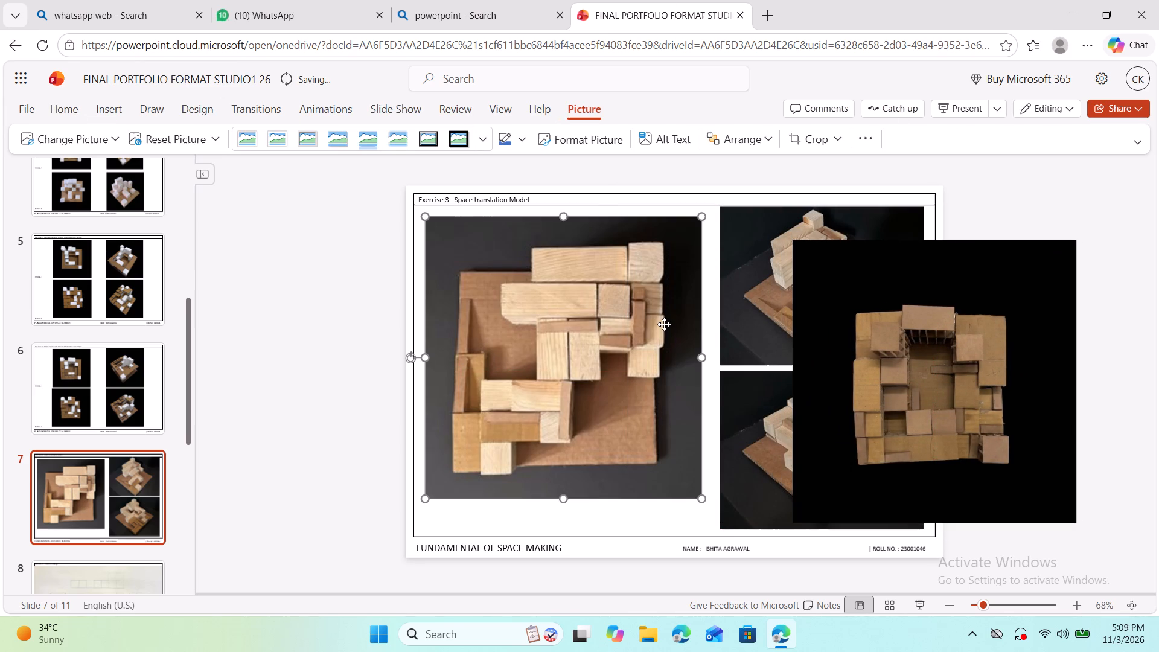
key("Delete")
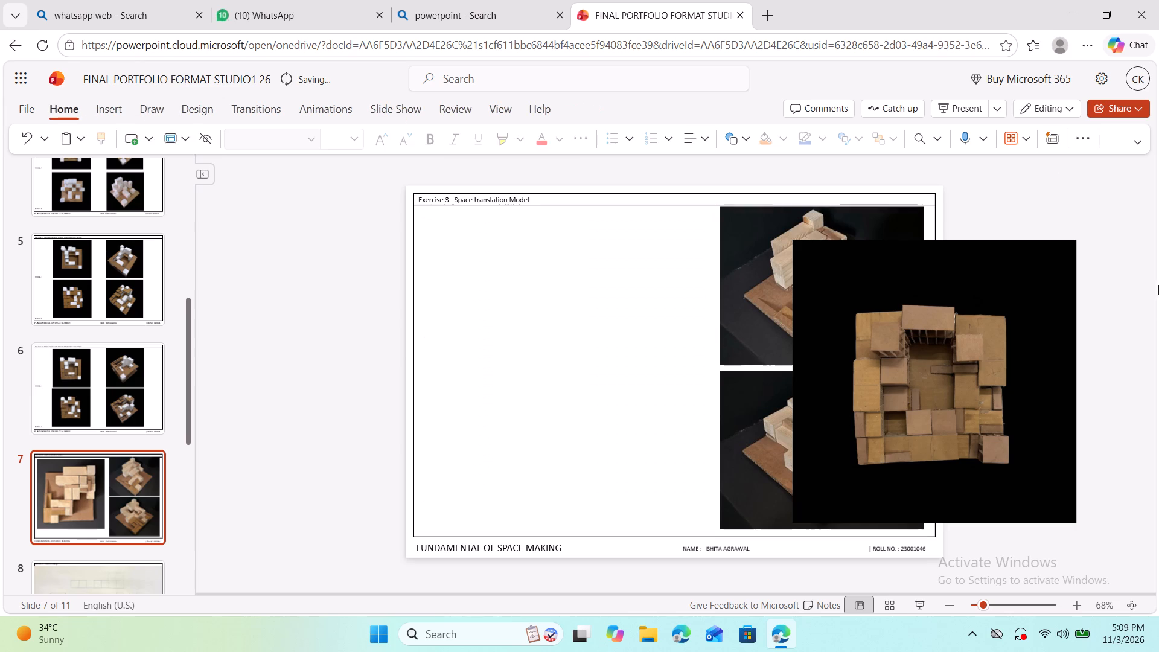
Place the cardboard model photo in the emptied large picture area, beside the two smaller wooden model photos and clear of them.
left_click_drag(938, 411, 584, 395)
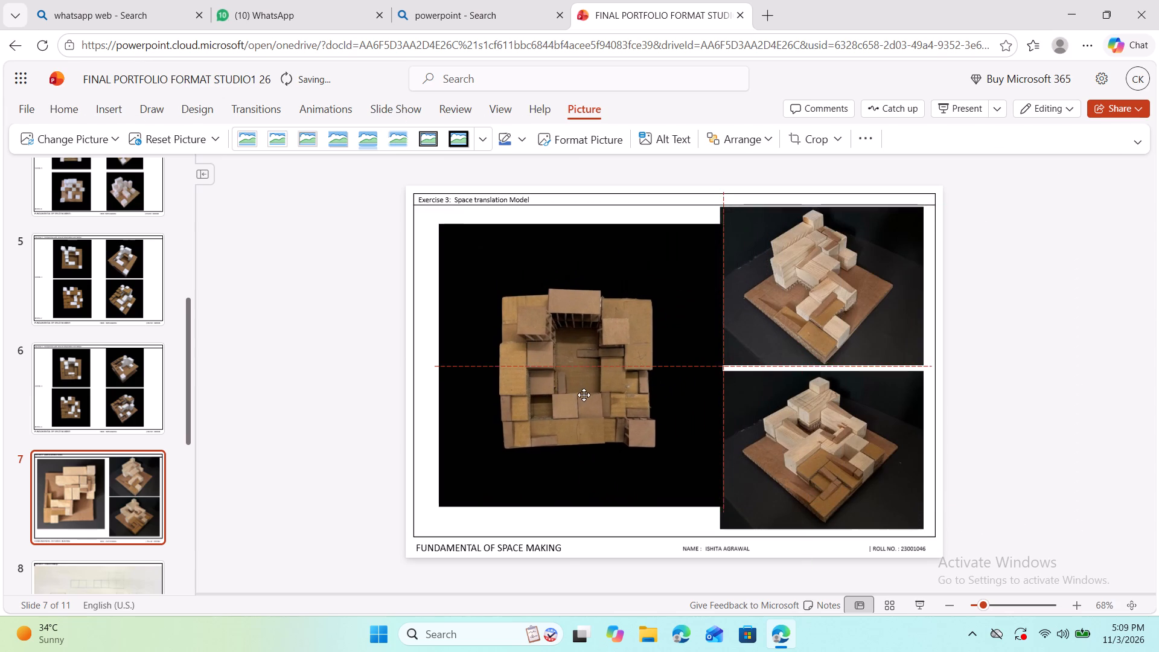
left_click_drag(584, 395, 575, 398)
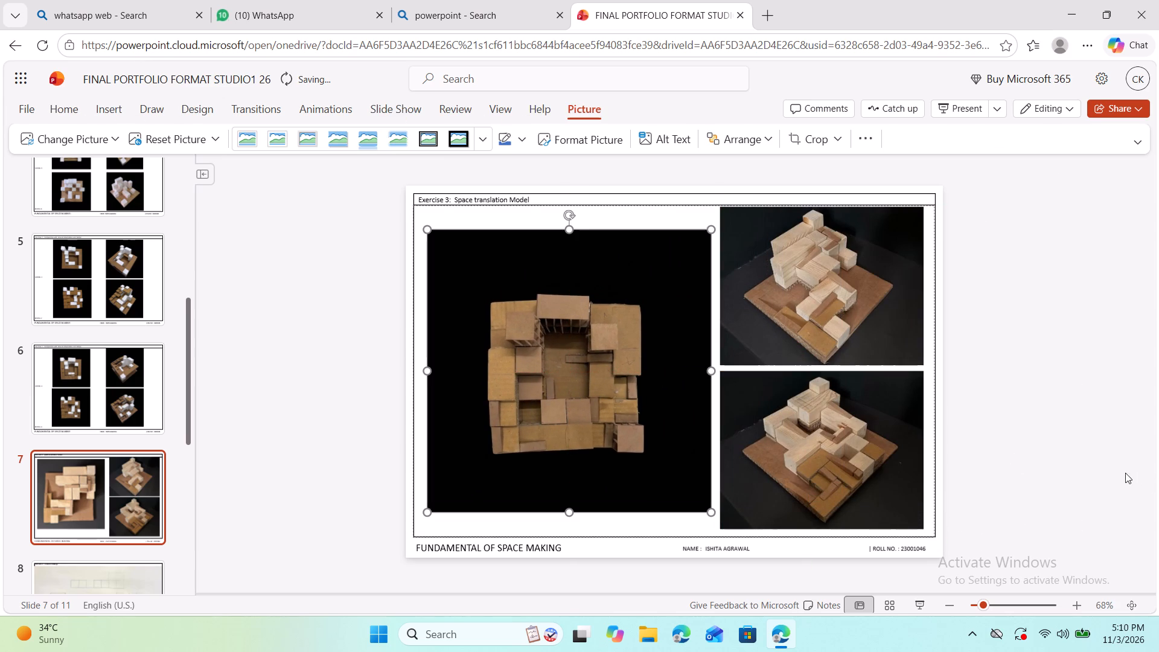
left_click(1099, 470)
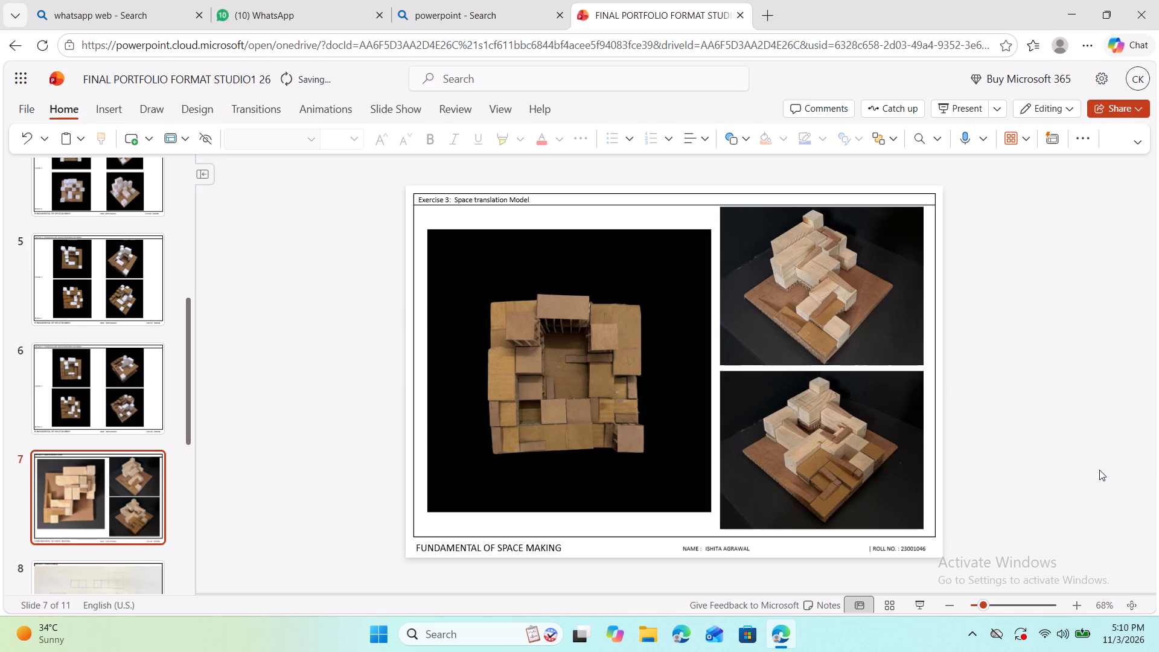
Select the upper of the two smaller wooden model photos on the Exercise 3 slide.
left_click(804, 302)
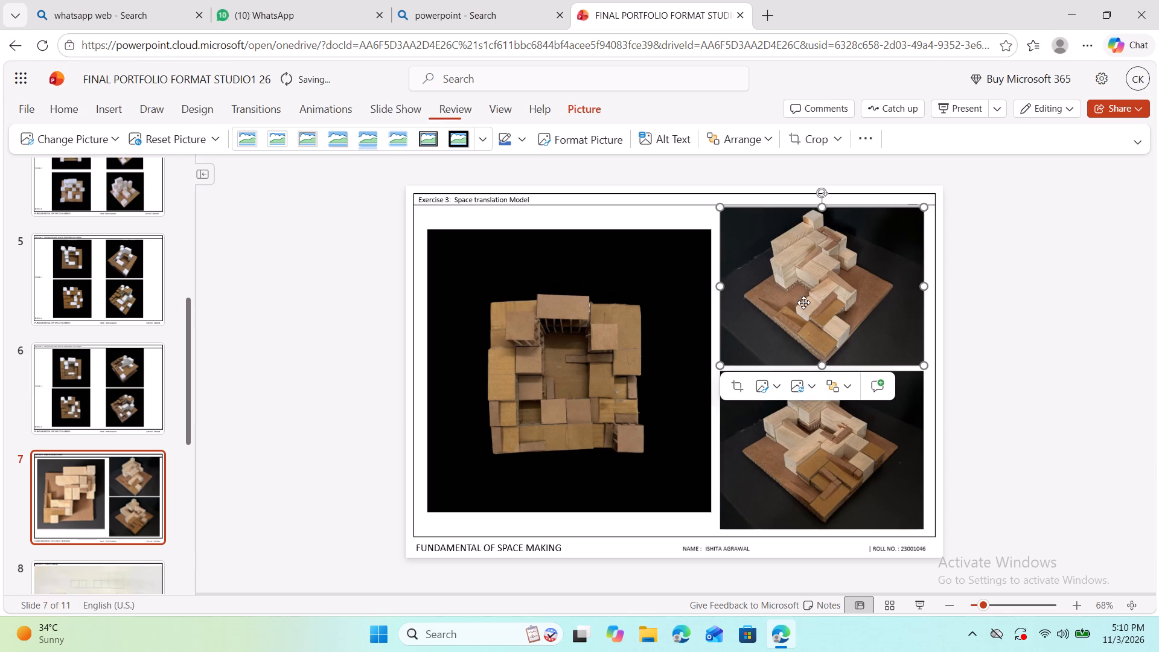
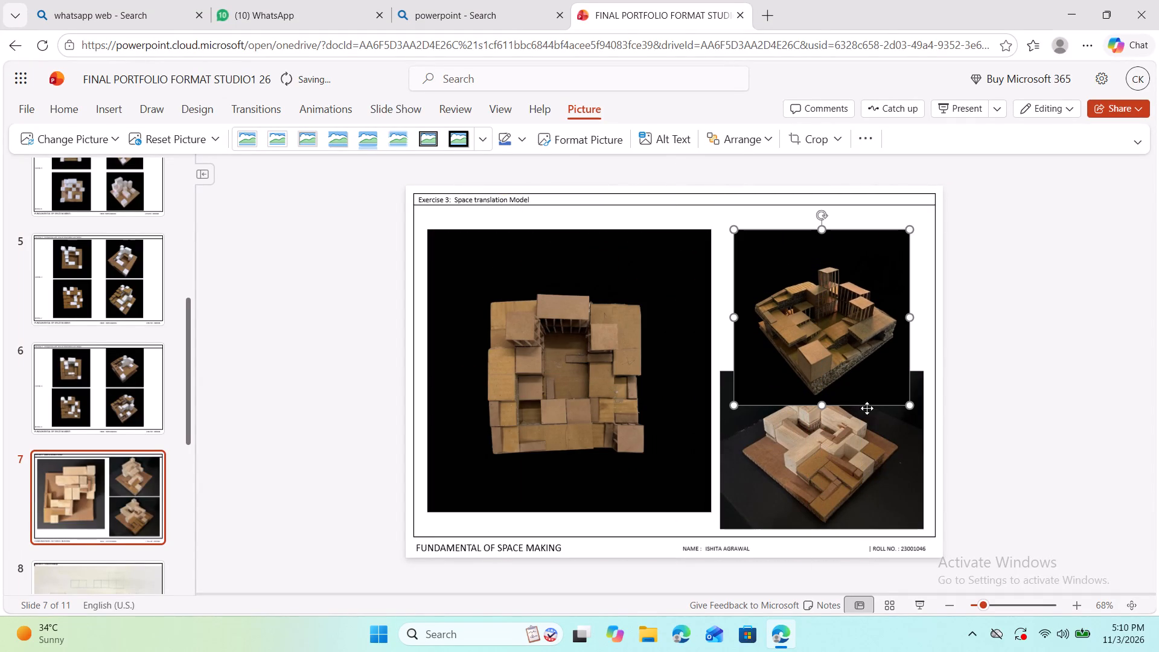
Shrink the new angled-view cardboard model photo proportionally until it sits just above the remaining wooden model photo, and nudge it slightly right.
left_click_drag(912, 406, 911, 404)
left_click_drag(911, 404, 881, 372)
left_click_drag(811, 312, 822, 310)
Select the remaining wooden model photo below the angled-view cardboard model photo on the Exercise 3 slide.
left_click(834, 435)
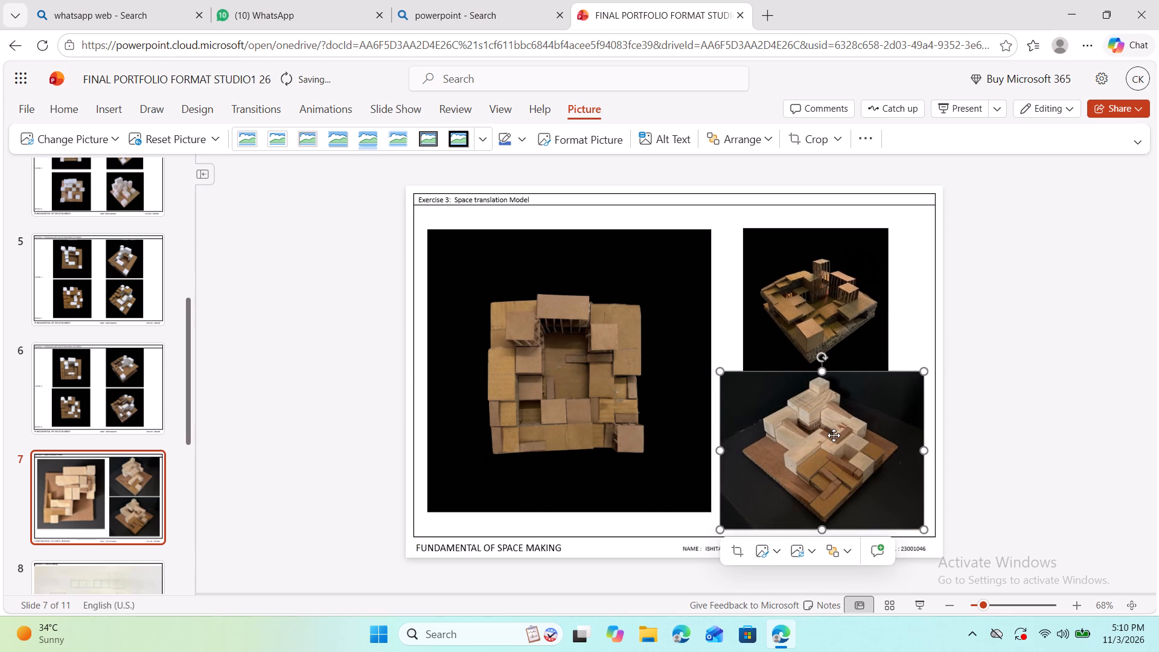
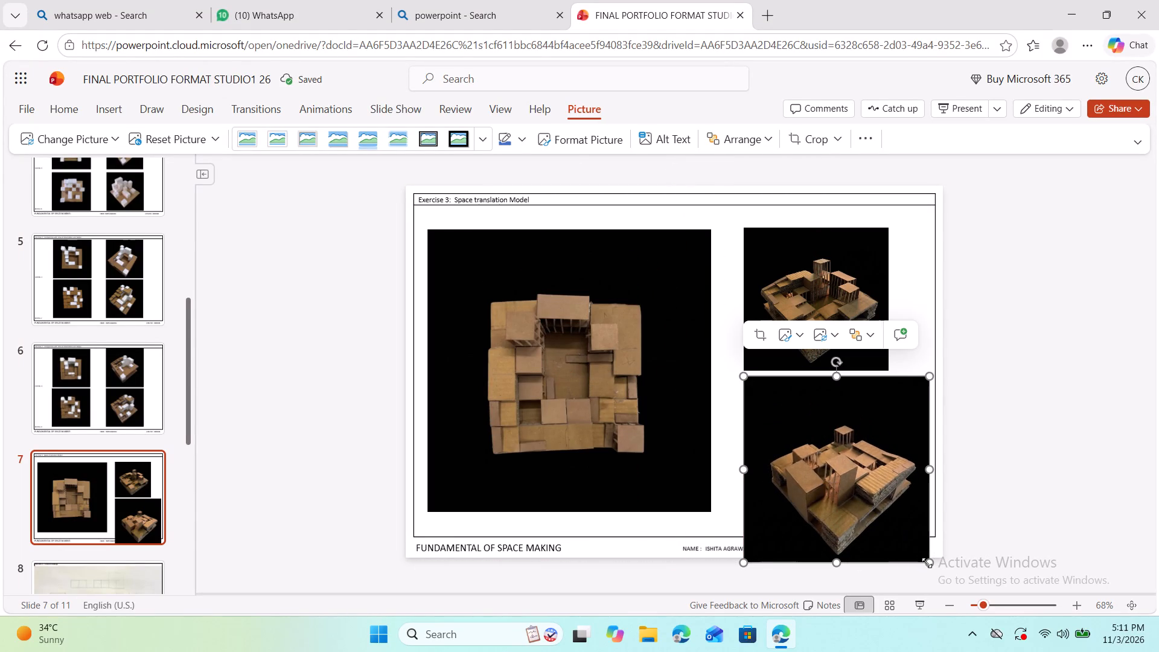
Shrink the lower cardboard model perspective photo on the Exercise 3 slide to roughly the size of the photo above it, inside the frame.
left_click_drag(928, 563, 866, 510)
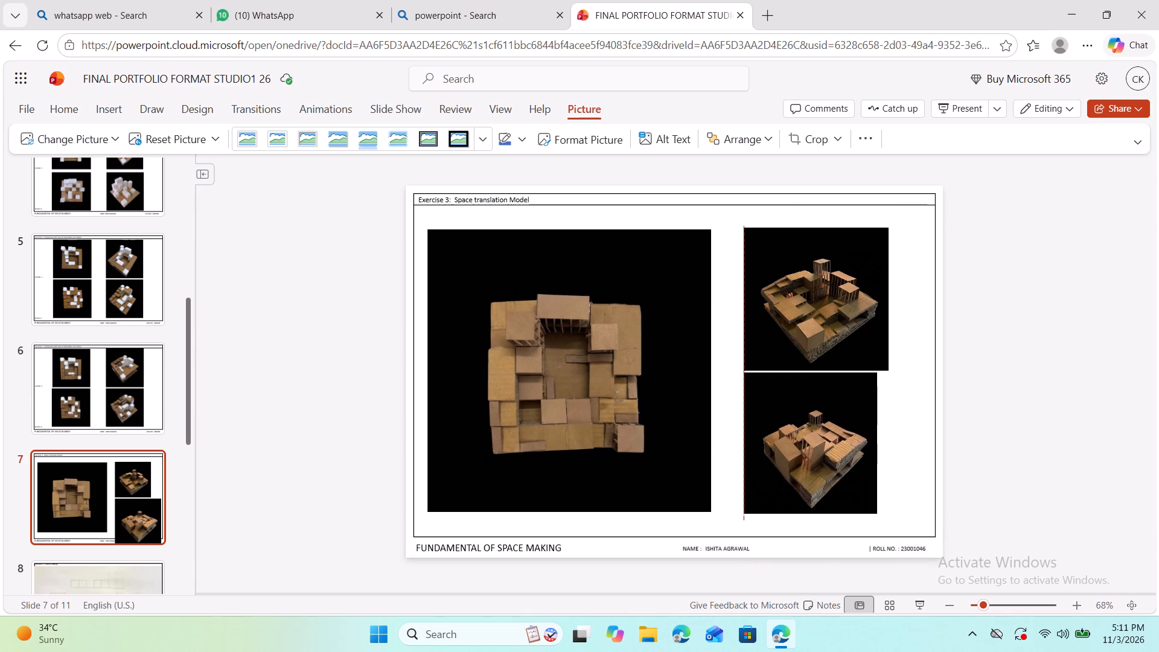
Enlarge the lower of the two smaller wooden model photos on the Exercise 3 slide to match the upper one's size.
left_click_drag(866, 510, 880, 515)
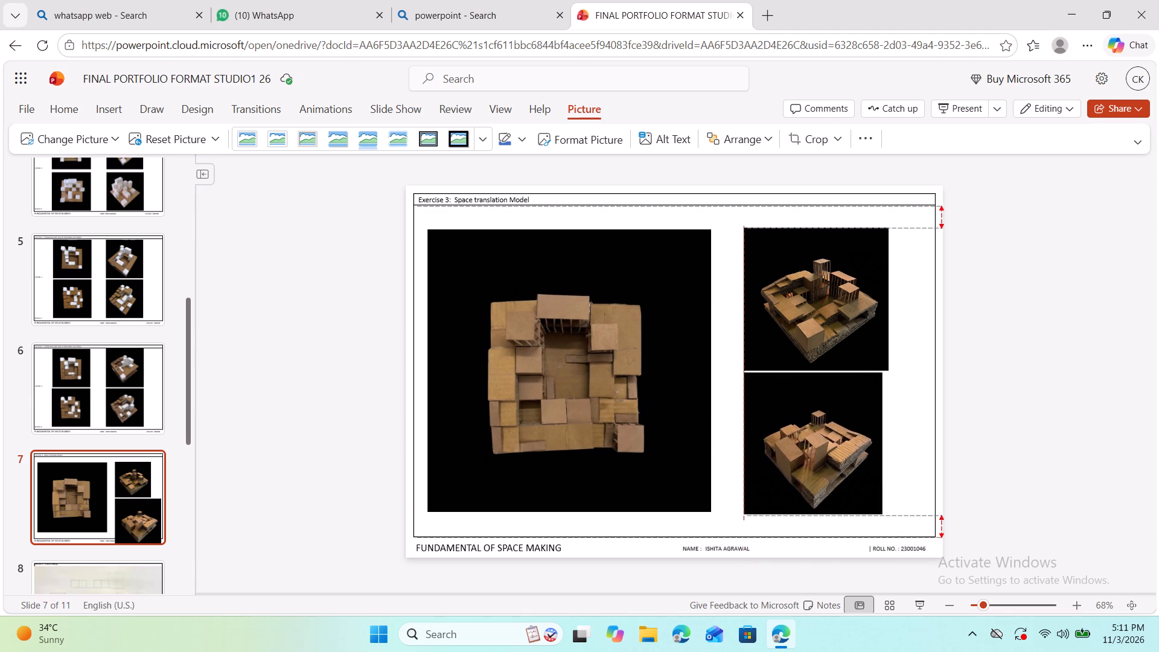
left_click_drag(880, 515, 882, 511)
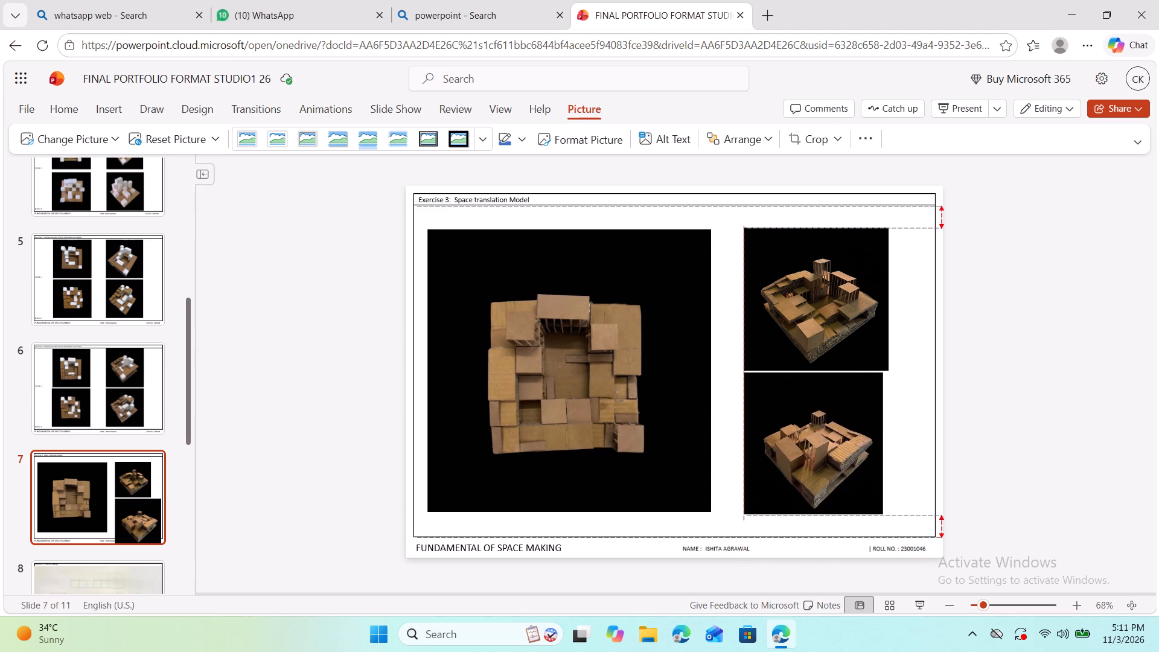
left_click_drag(882, 511, 885, 508)
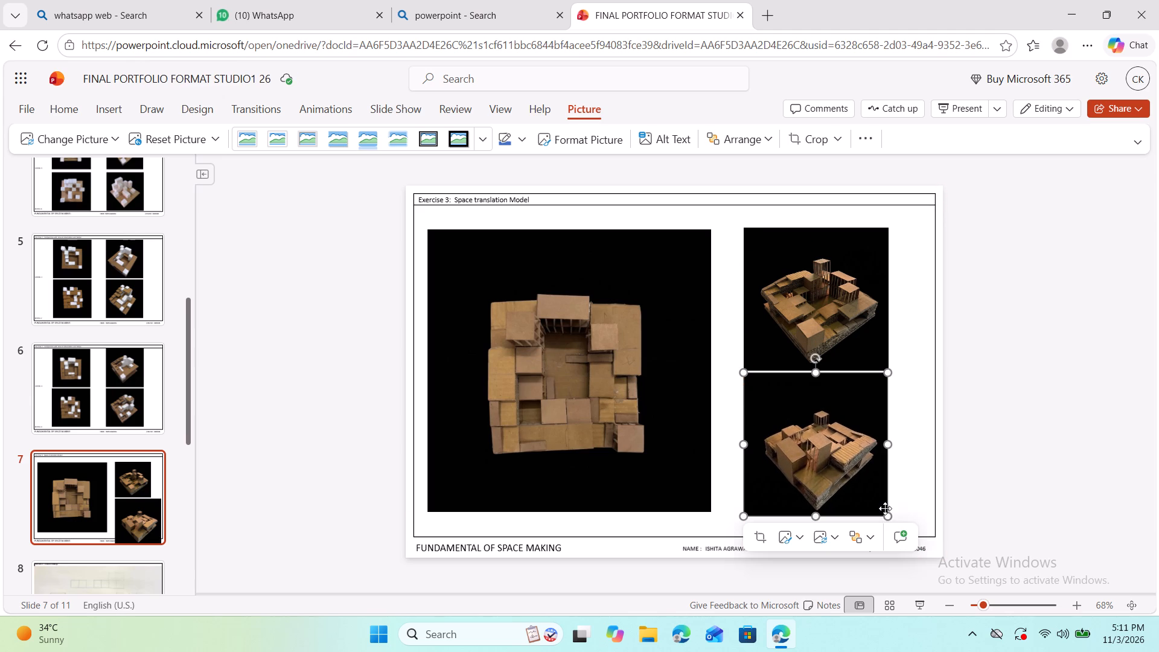
left_click(1021, 446)
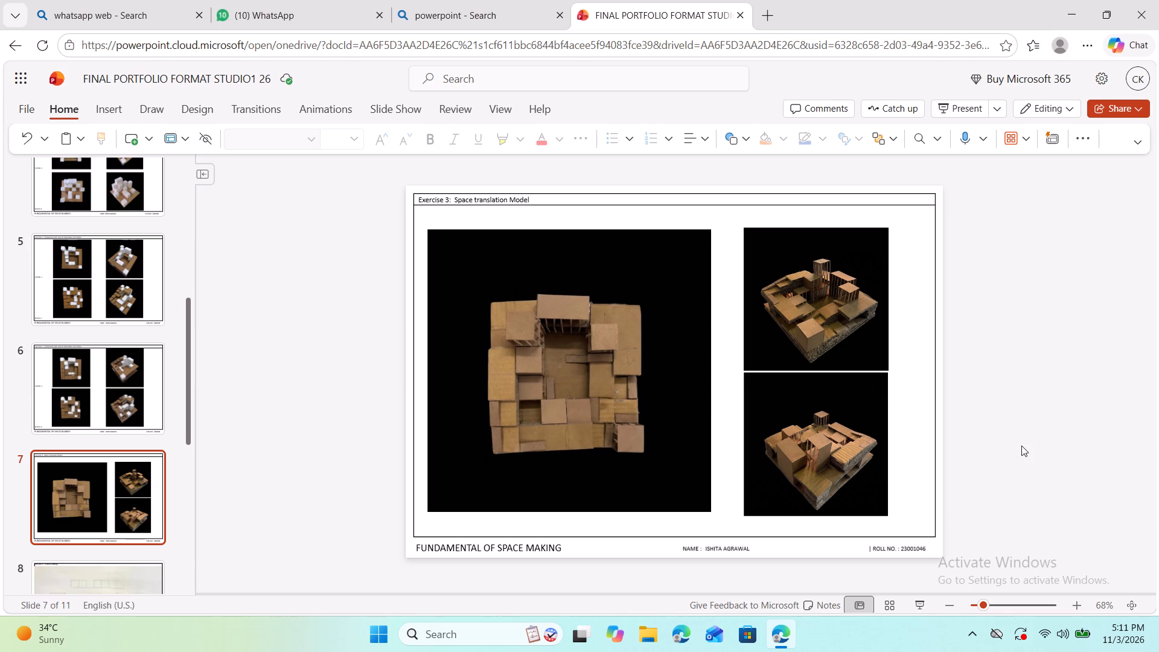
Shrink the large cardboard model top-view photo slightly and centre it vertically beside the two smaller photos.
left_click(634, 426)
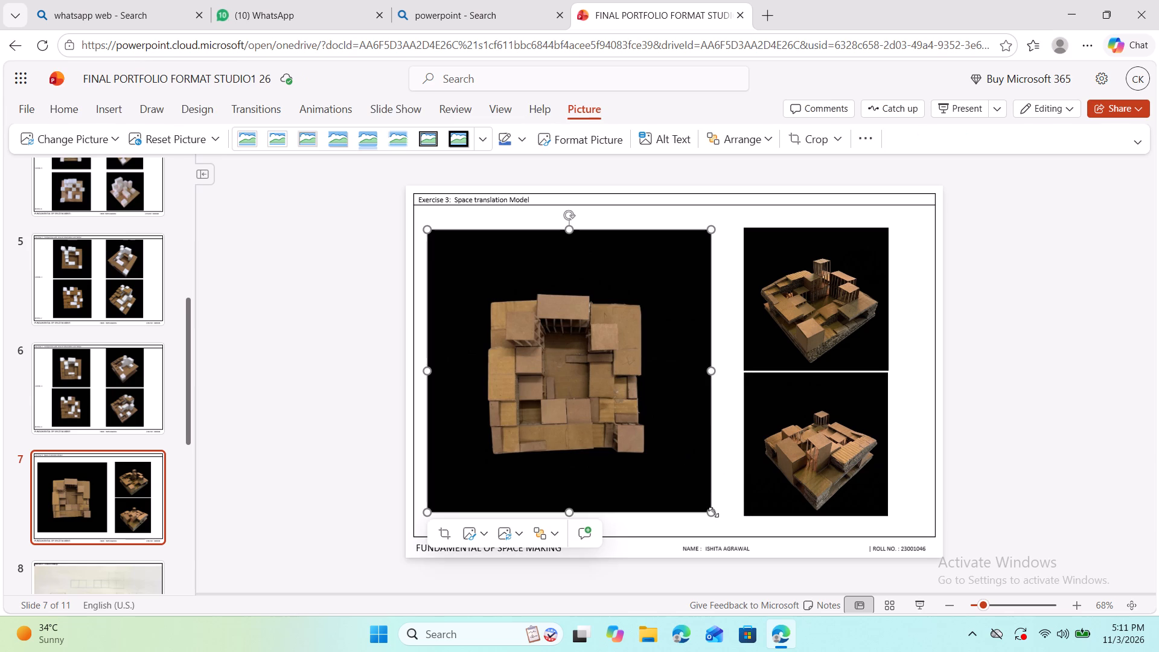
left_click_drag(712, 513, 696, 496)
left_click_drag(573, 361, 582, 367)
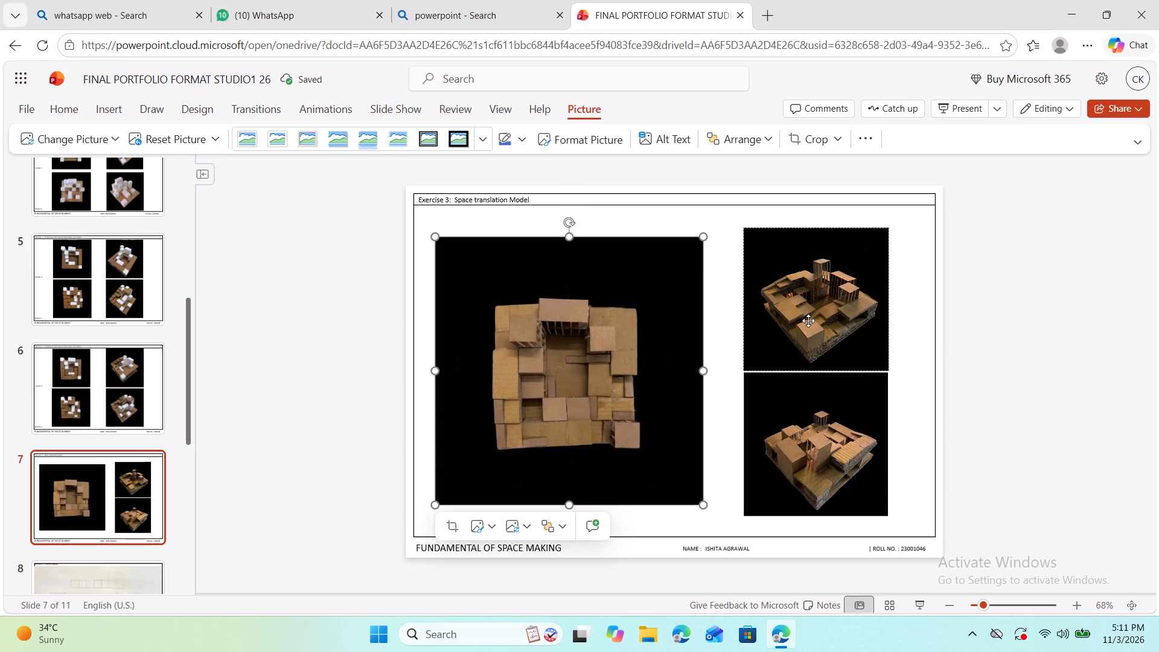
Move the upper small model photo up and the lower one down, leaving a small even gap between them.
left_click_drag(808, 321, 808, 315)
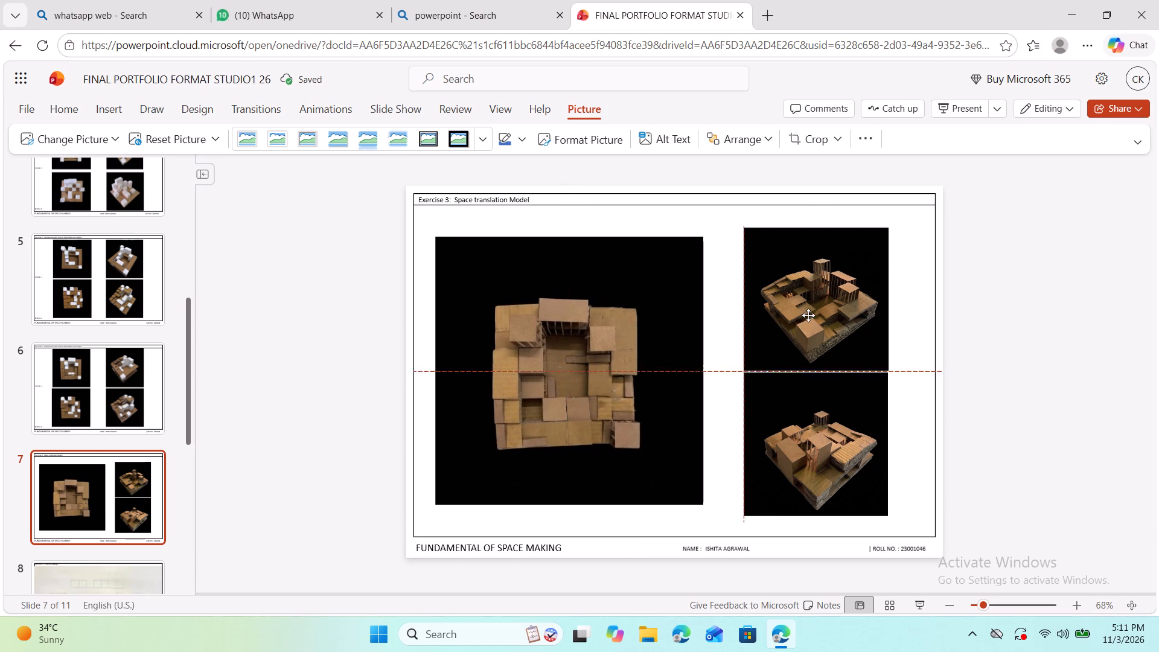
left_click_drag(808, 315, 808, 312)
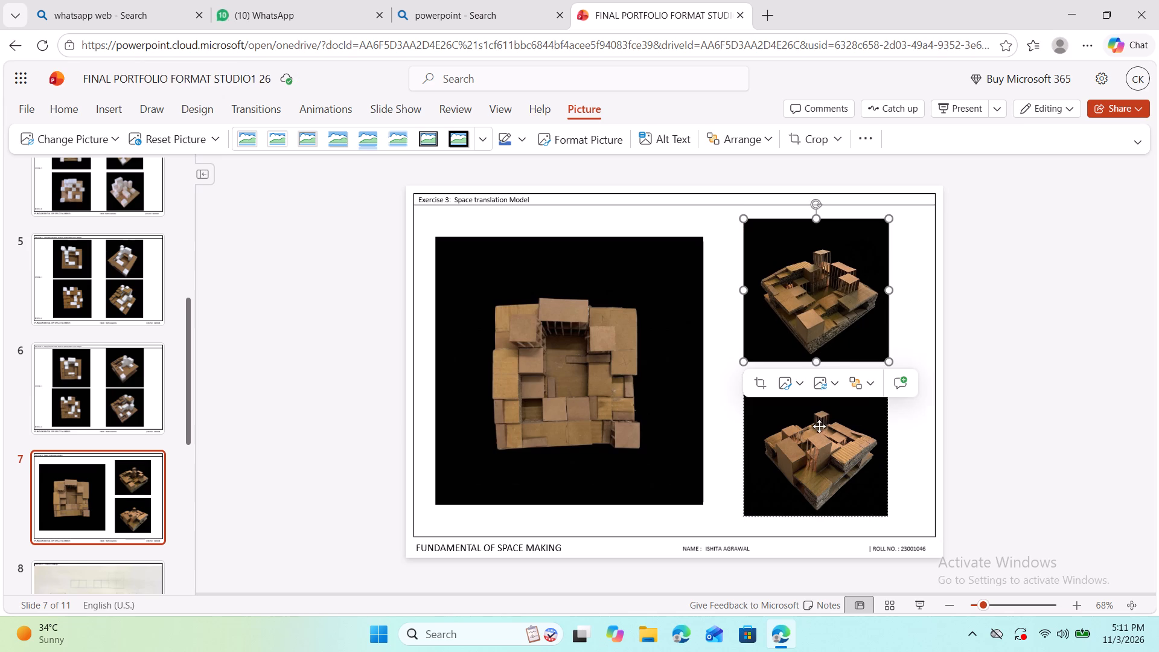
left_click(991, 398)
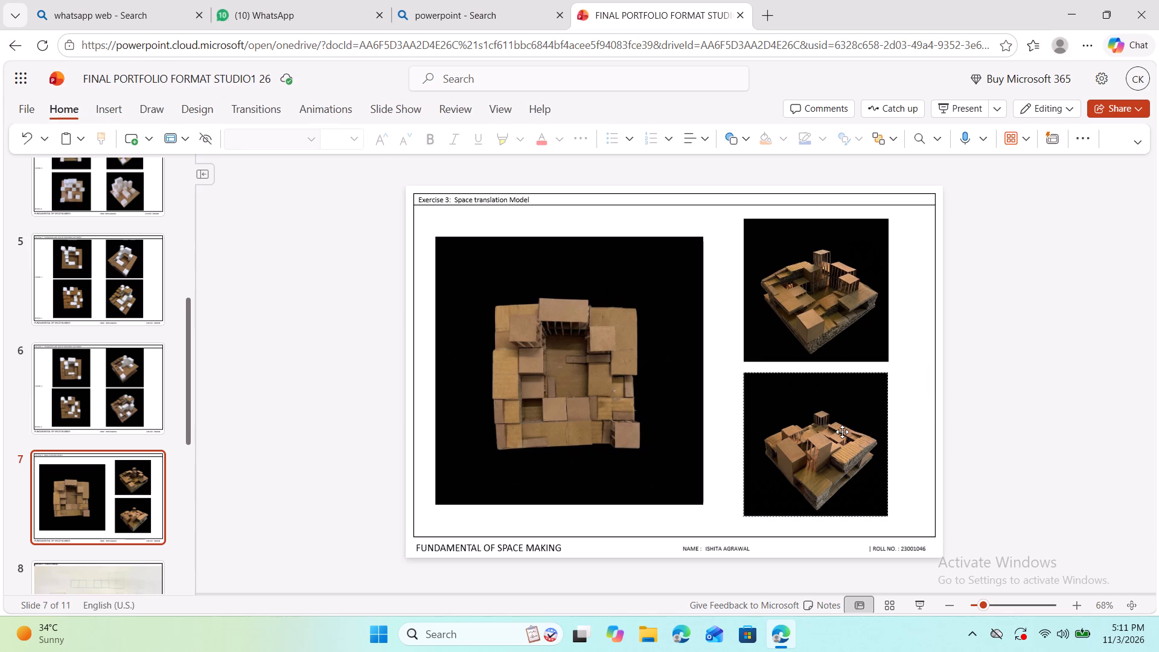
left_click_drag(838, 433, 840, 439)
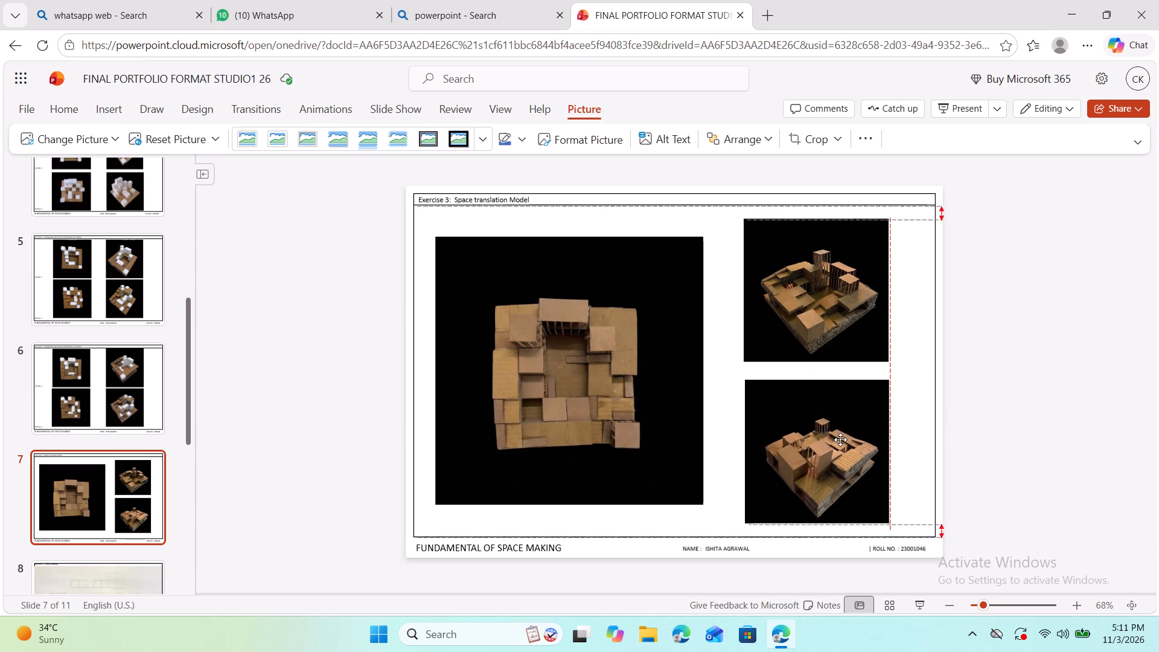
left_click_drag(840, 439, 840, 439)
left_click(1012, 382)
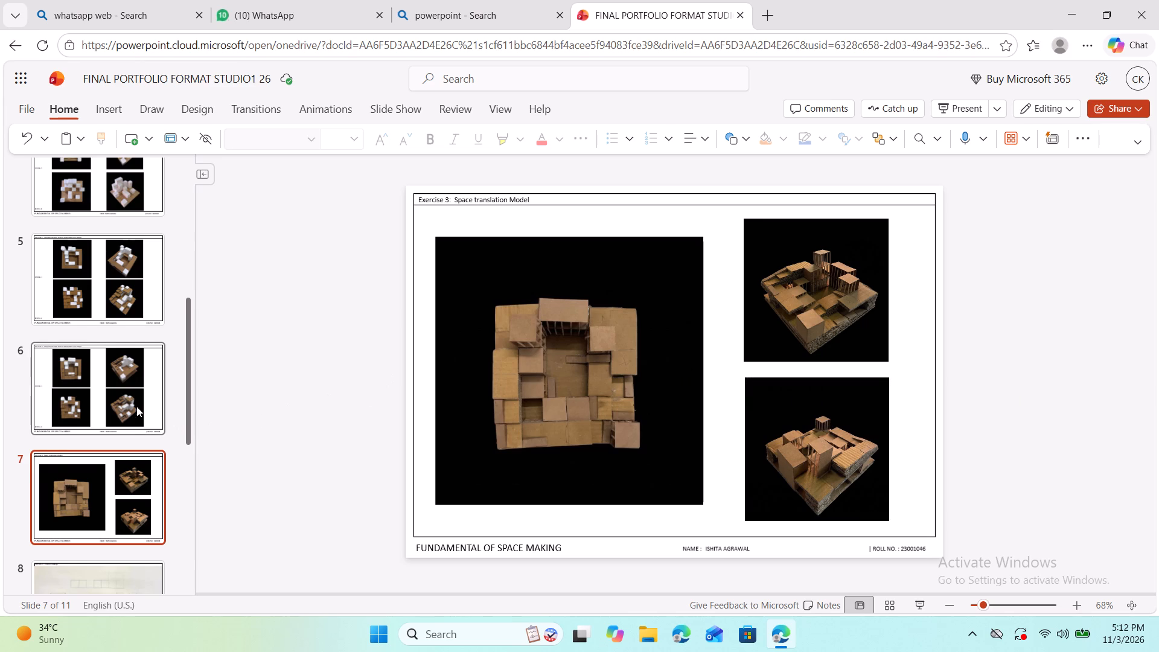
Review the Exercise 2 Model 3 and 4, Exercise 3, Exercise 4 process drawings and Exercise 5 final drawings slides.
scroll(136, 406, "down", 1)
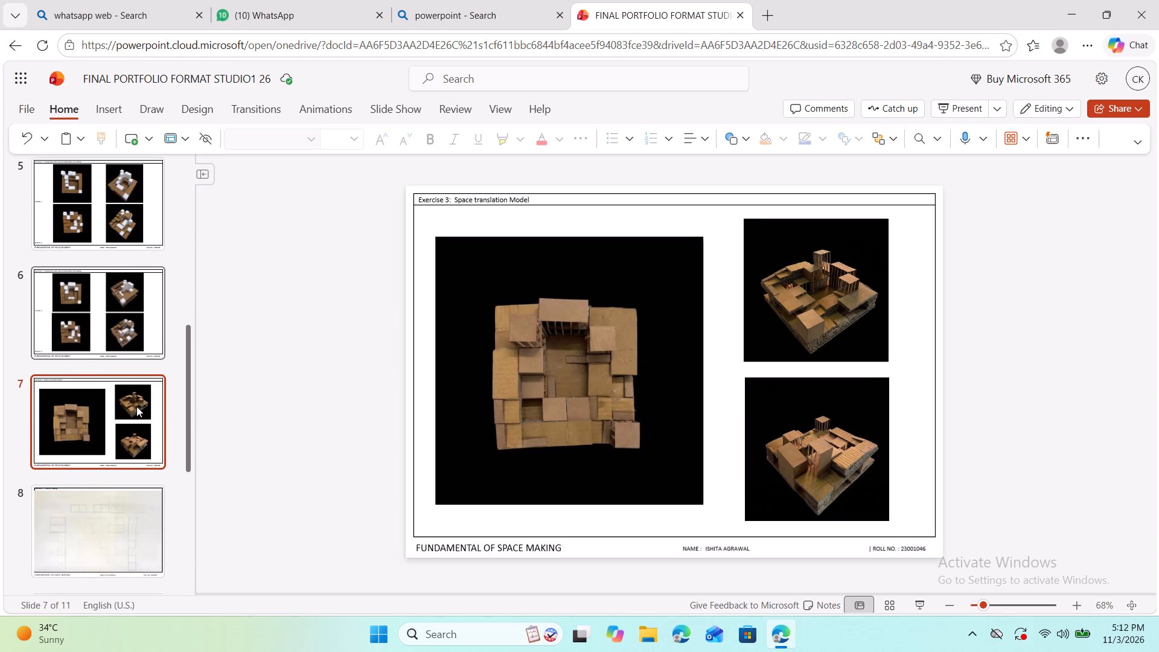
scroll(287, 414, "up", 2)
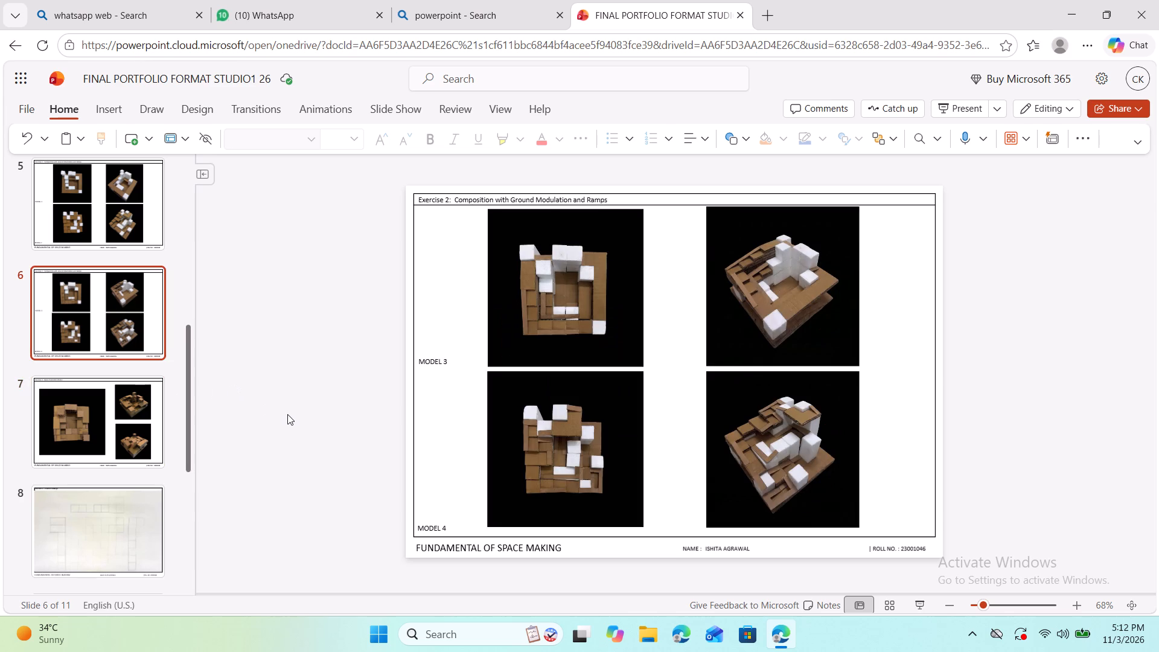
scroll(287, 414, "down", 2)
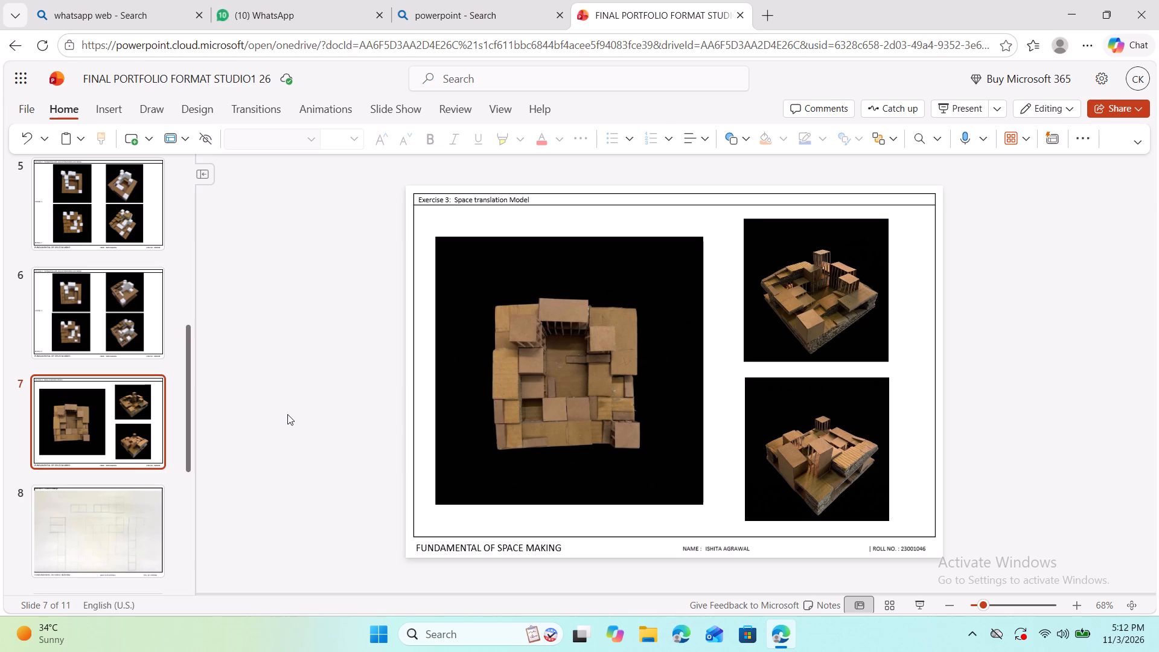
left_click(144, 540)
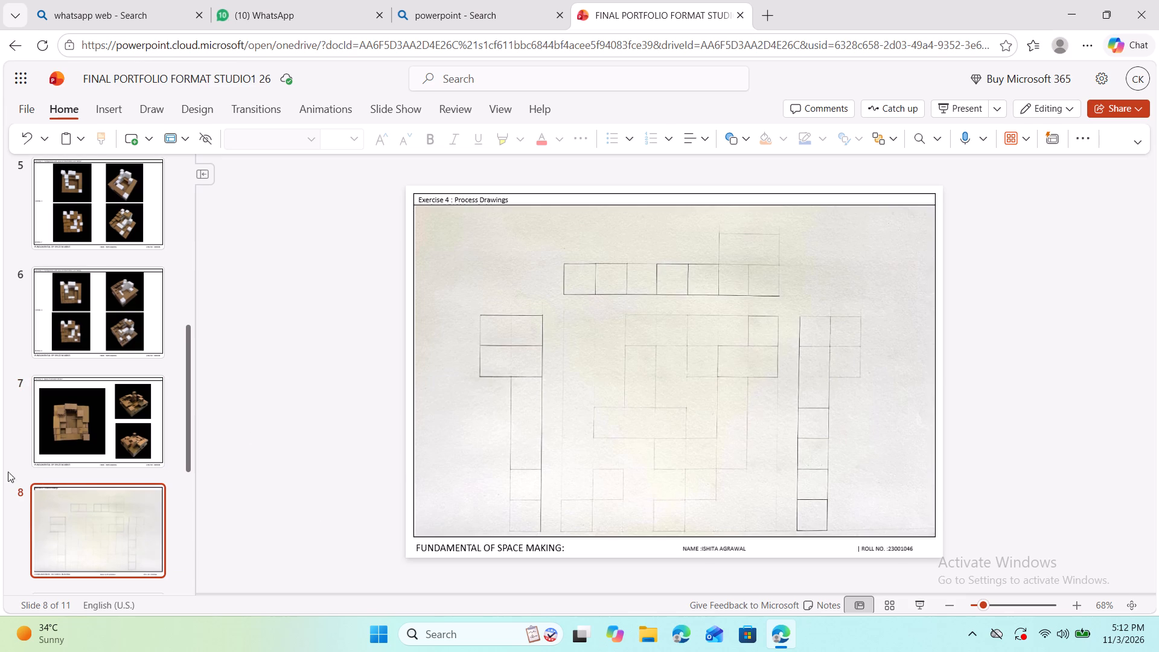
scroll(81, 462, "down", 2)
left_click(89, 470)
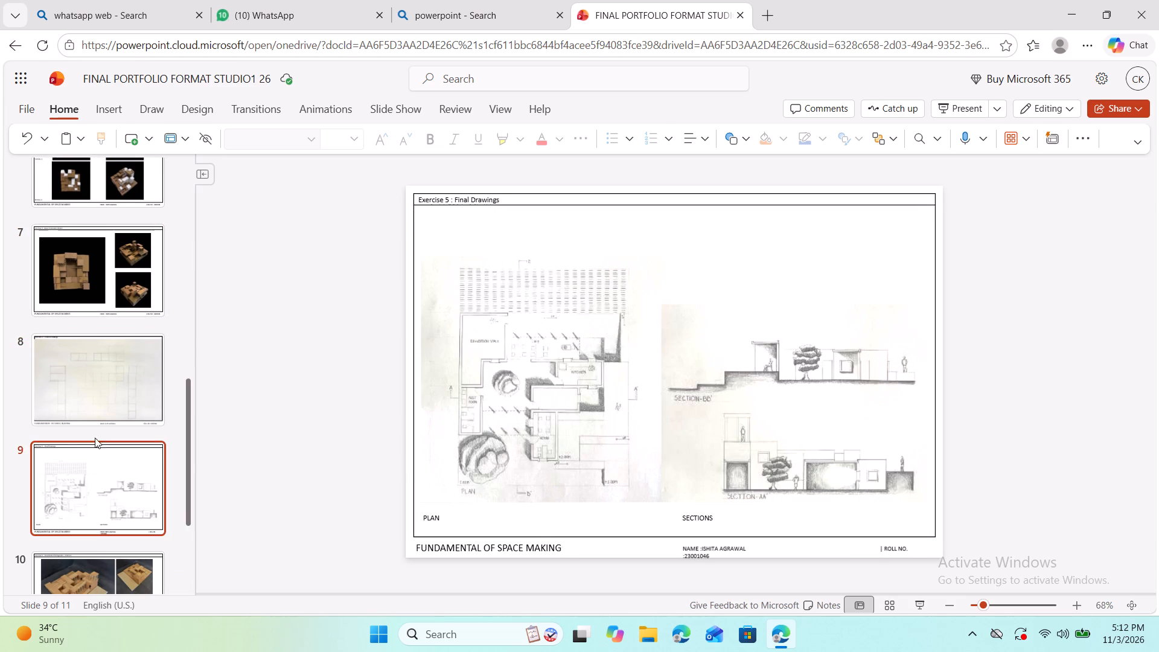
left_click(99, 407)
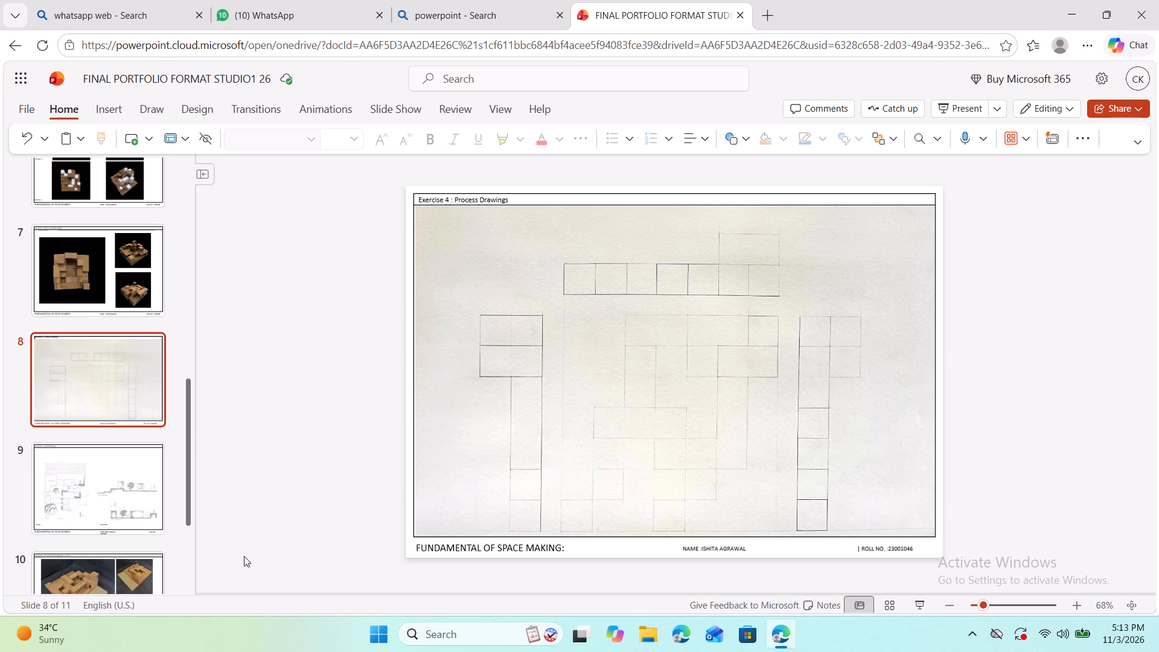
Compare the external and internal Exercise 6 final model photograph slides, and return to the Exercise 5 final drawings slide.
scroll(296, 510, "down", 3)
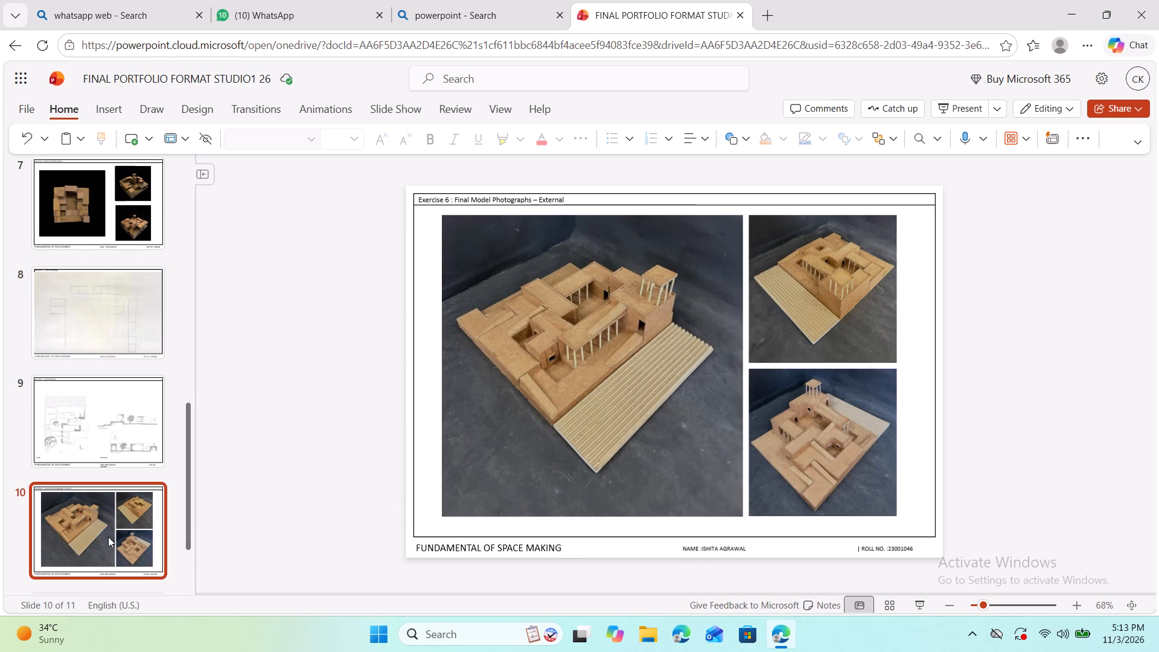
scroll(525, 467, "down", 2)
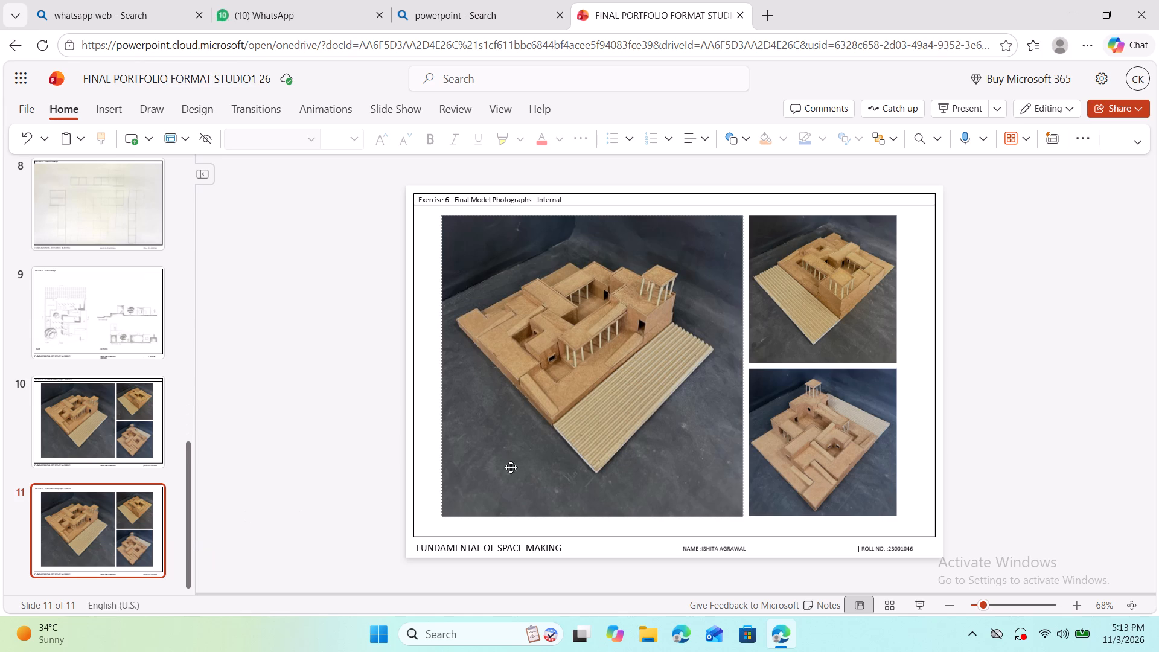
left_click(113, 436)
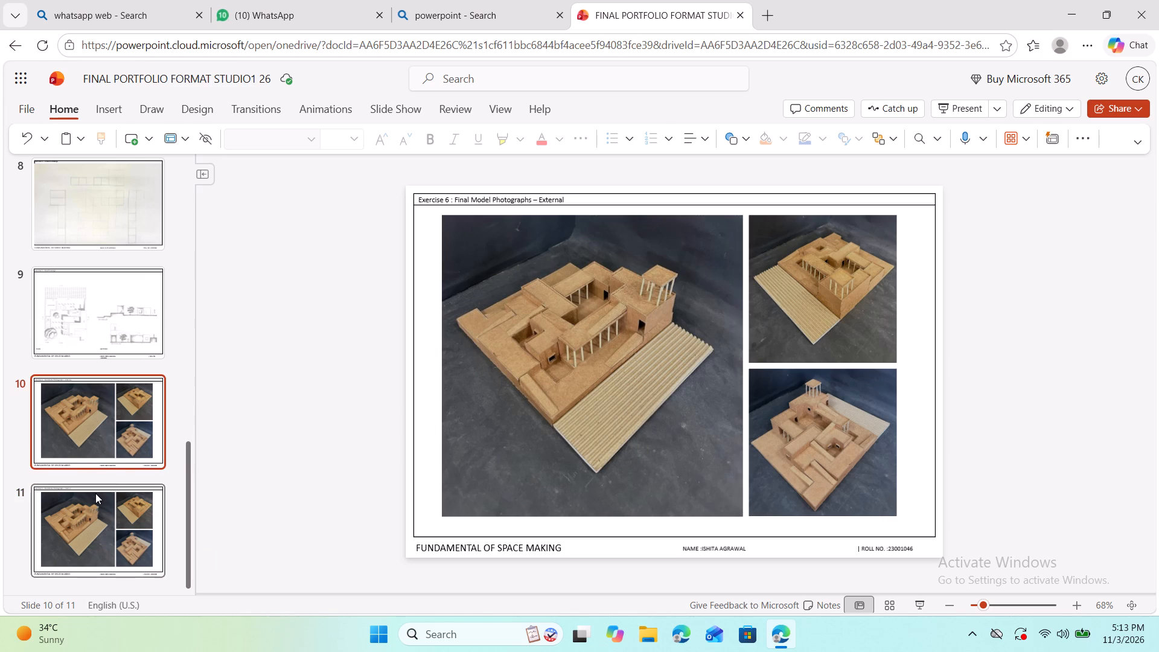
left_click(94, 497)
left_click(103, 438)
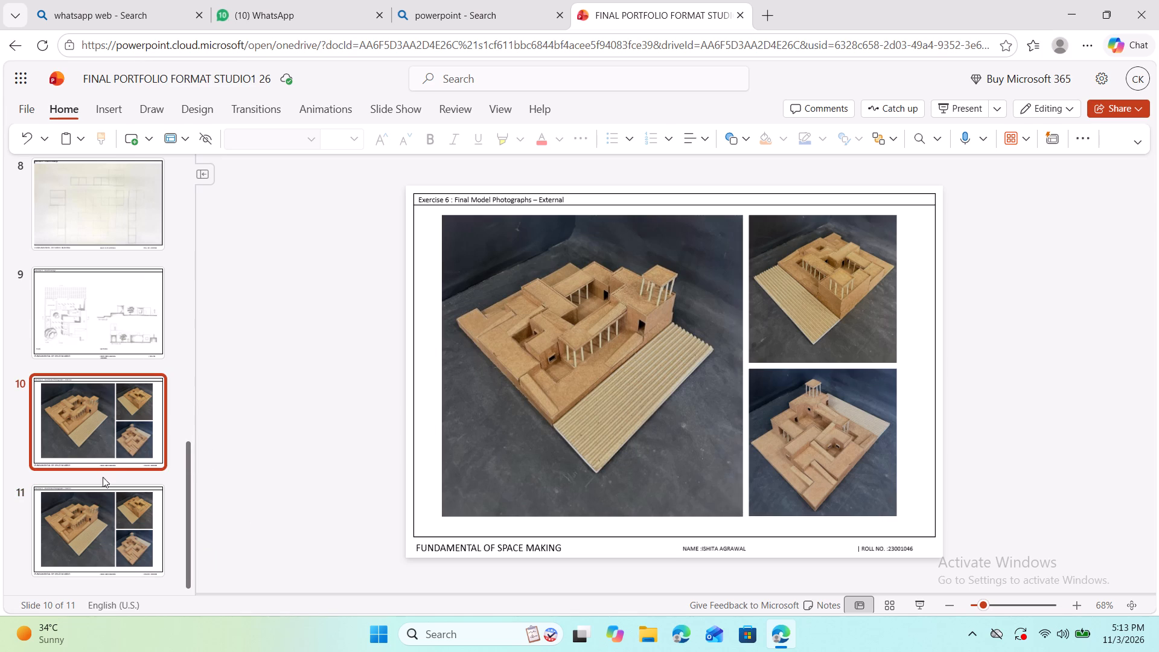
left_click(103, 515)
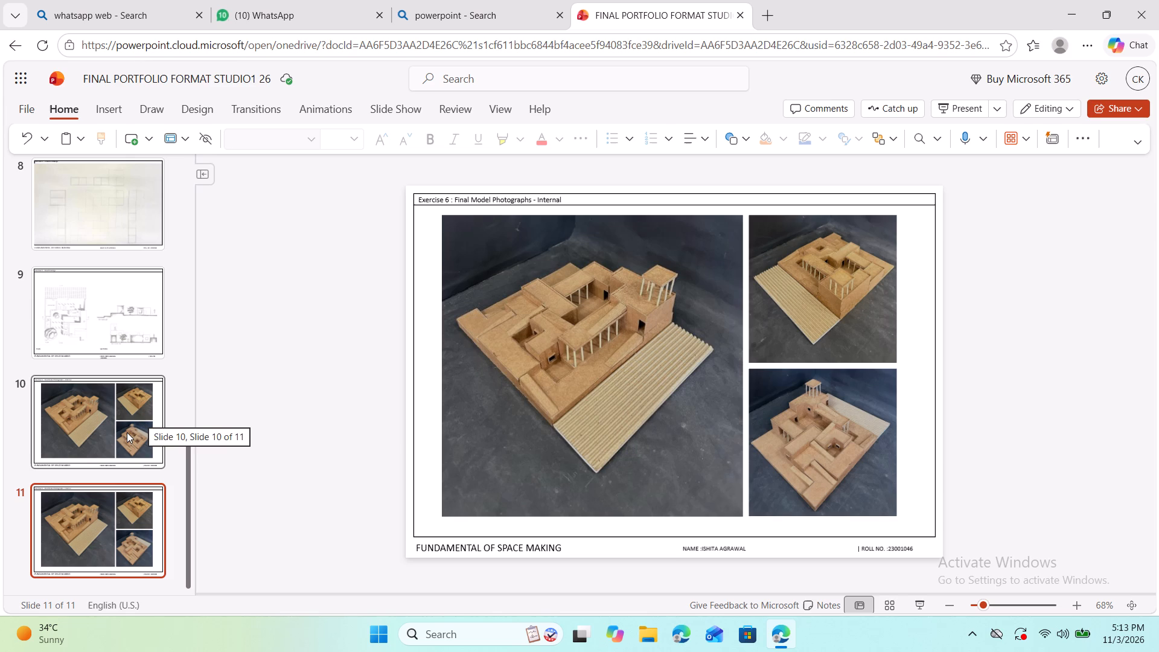
left_click(127, 432)
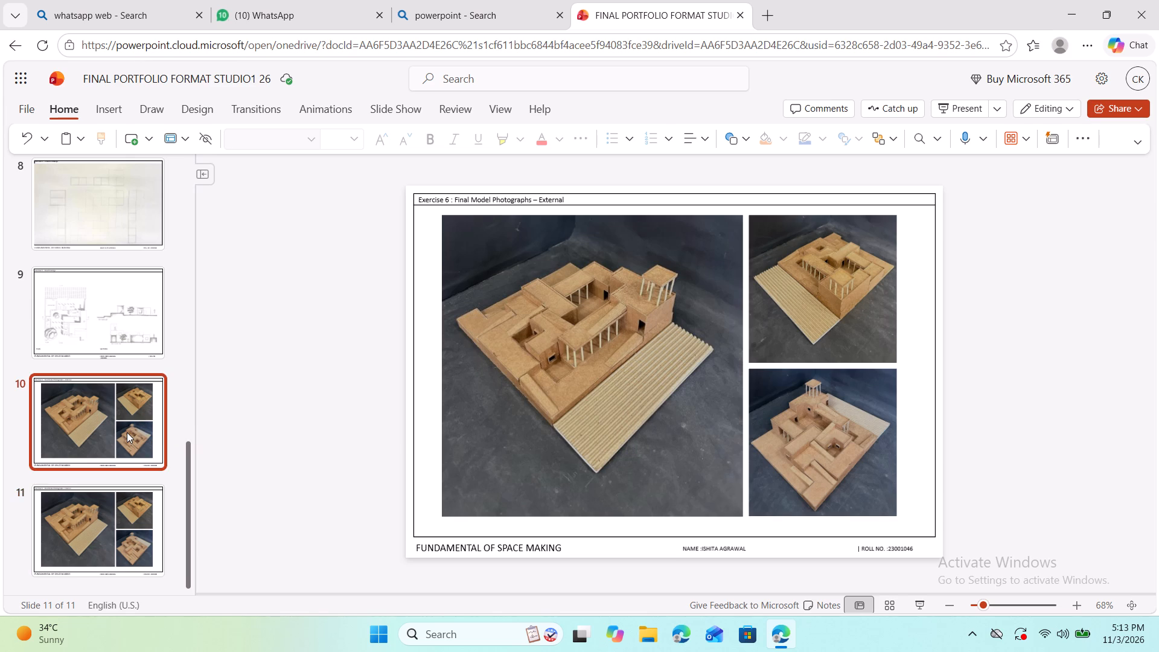
left_click(101, 523)
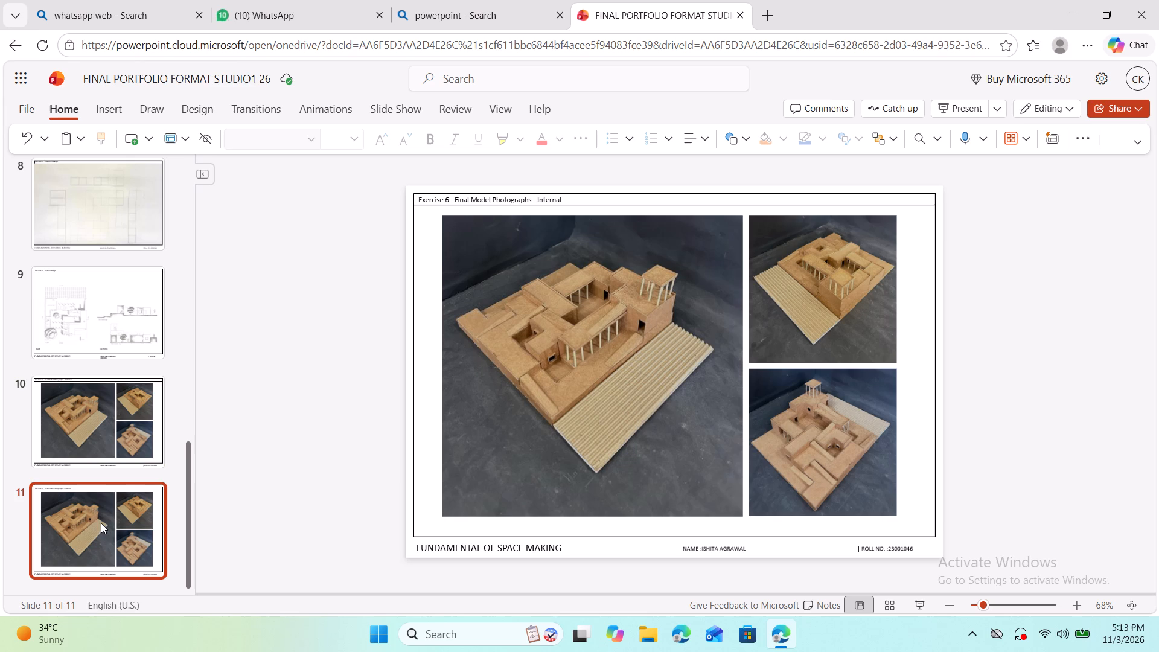
left_click(116, 435)
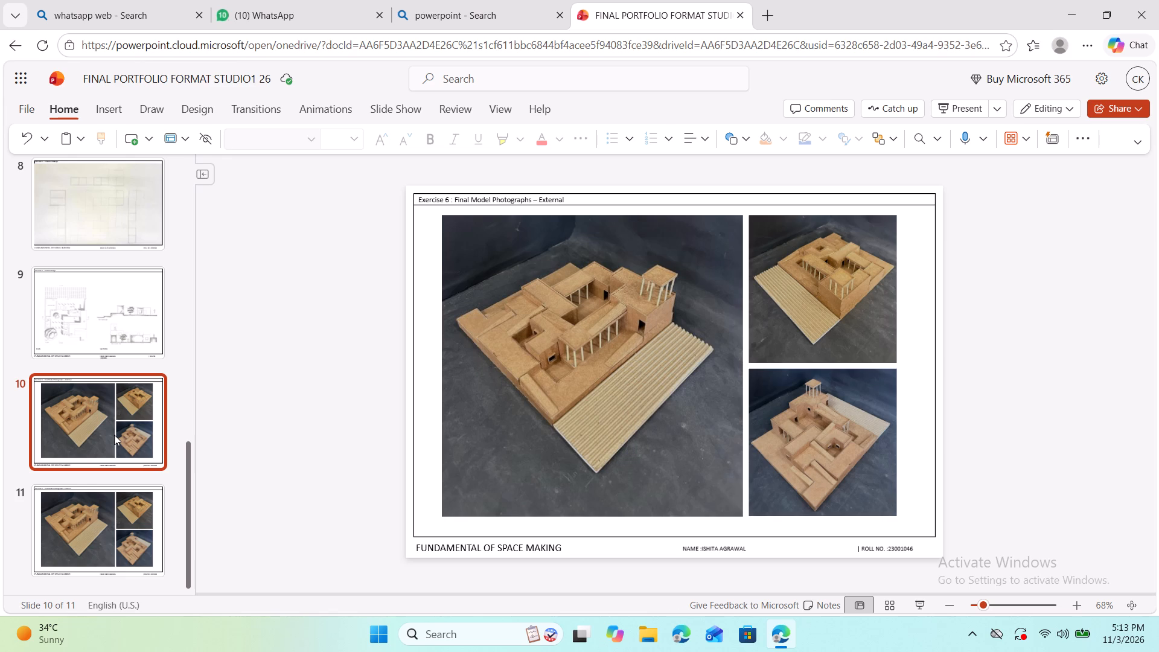
scroll(500, 437, "down", 1)
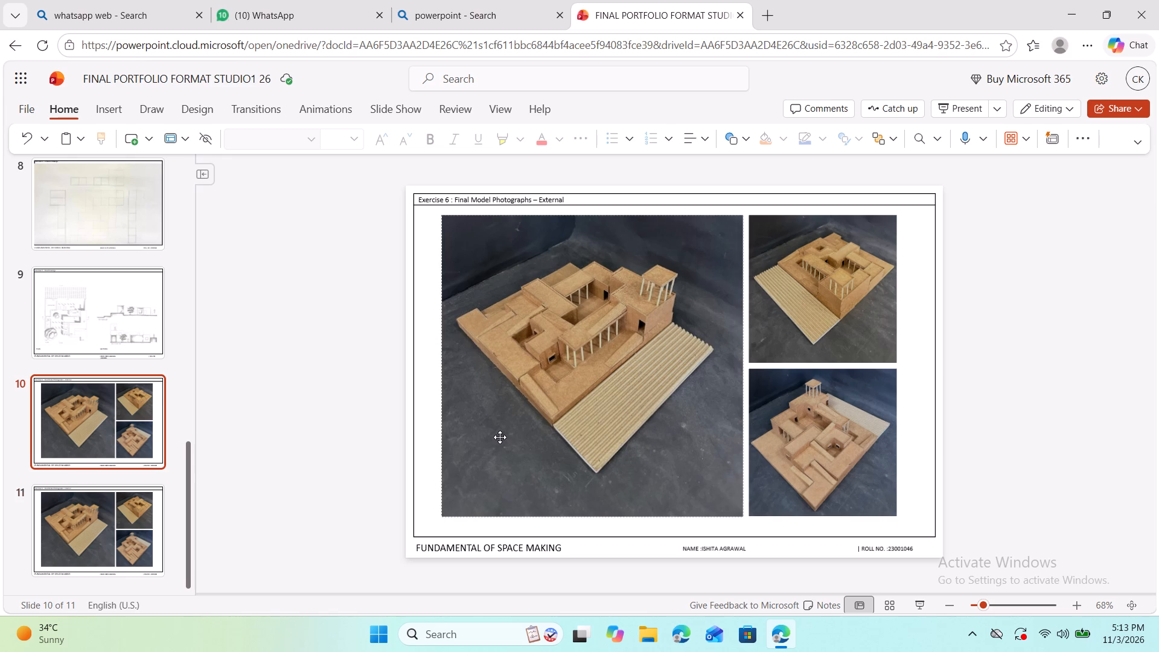
scroll(500, 437, "down", 1)
scroll(500, 437, "up", 2)
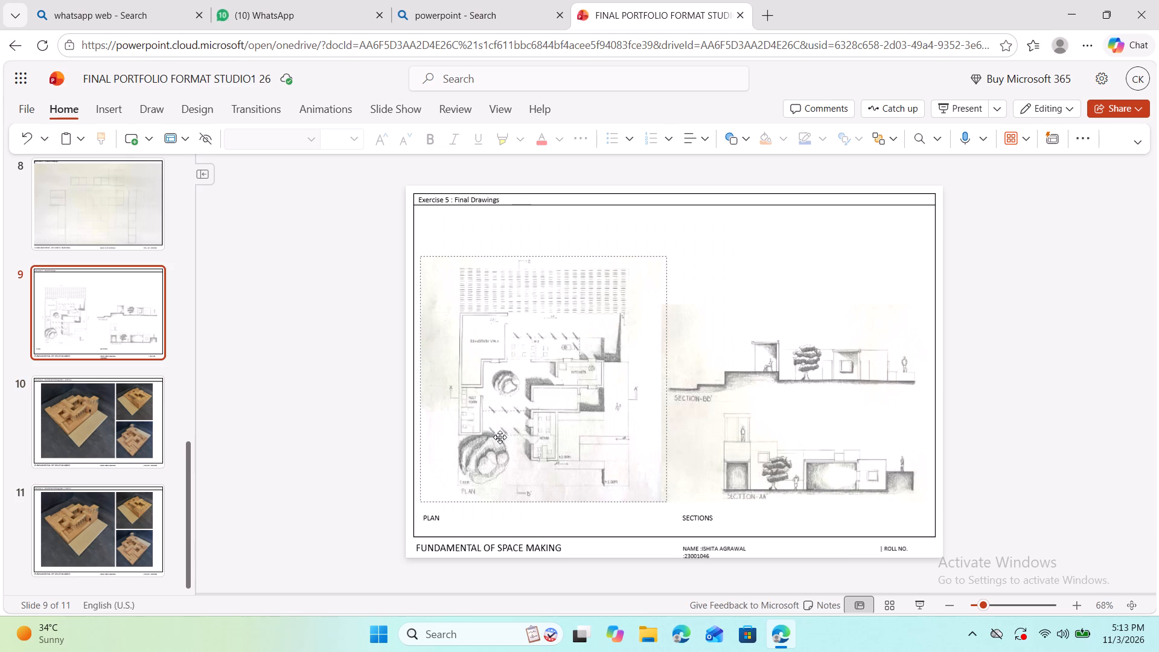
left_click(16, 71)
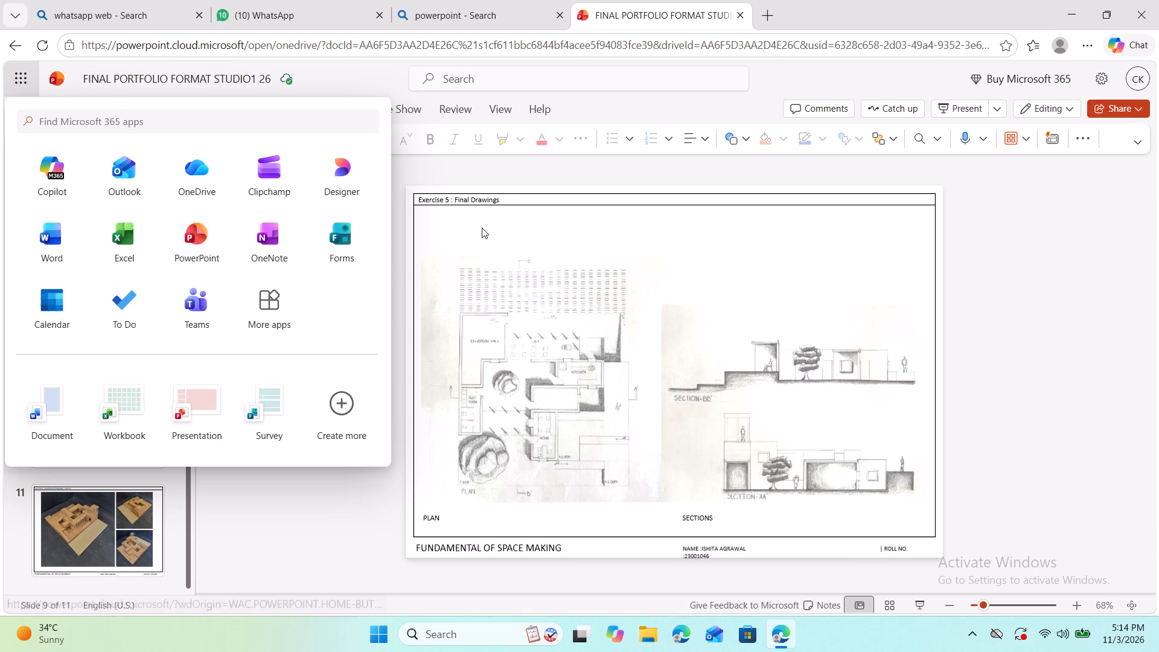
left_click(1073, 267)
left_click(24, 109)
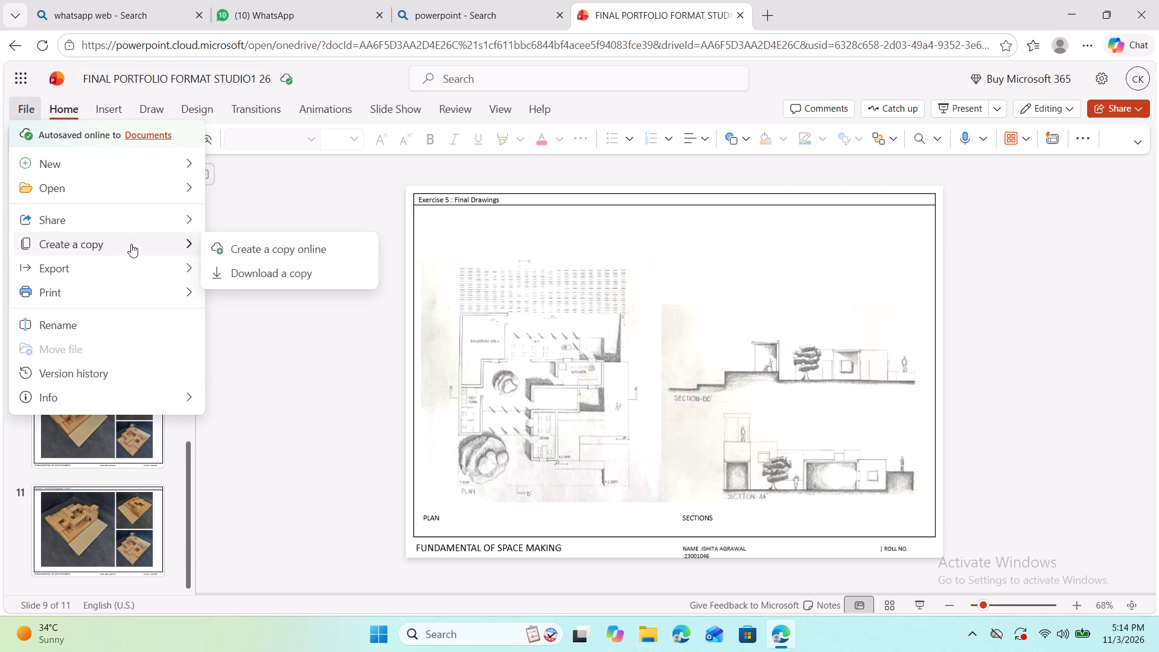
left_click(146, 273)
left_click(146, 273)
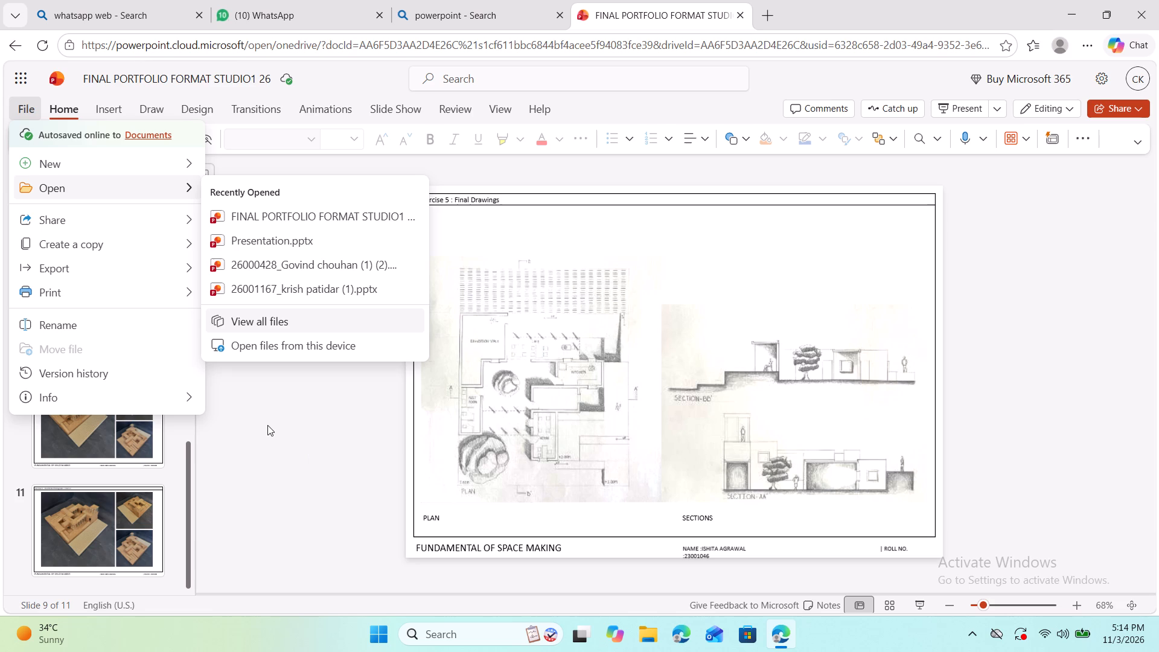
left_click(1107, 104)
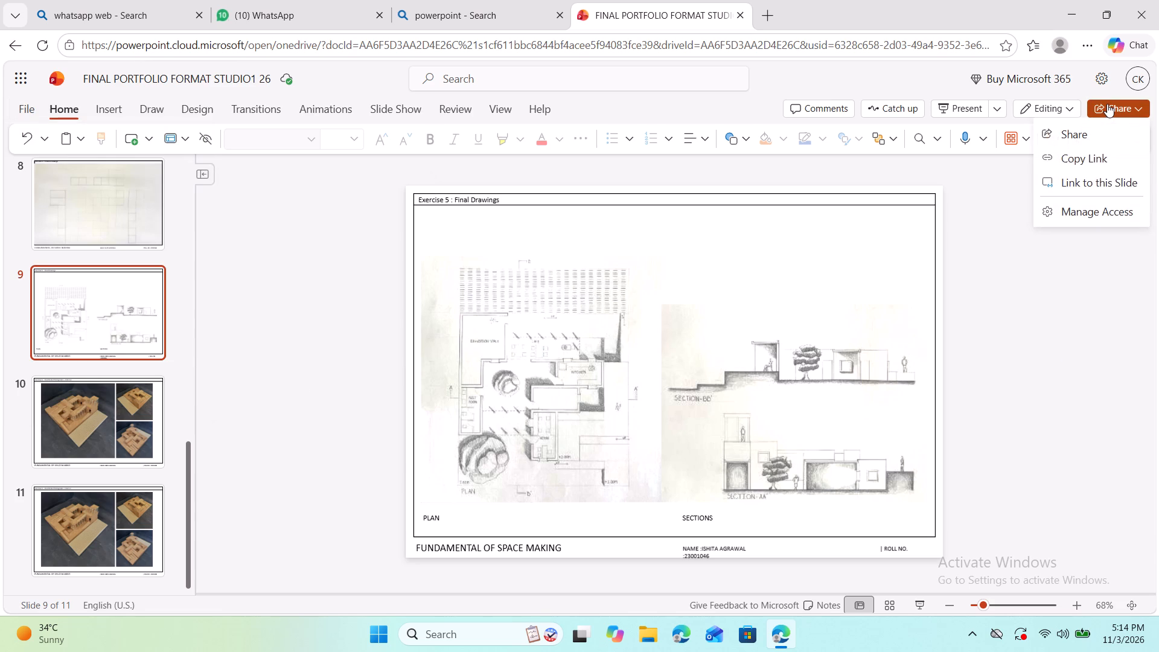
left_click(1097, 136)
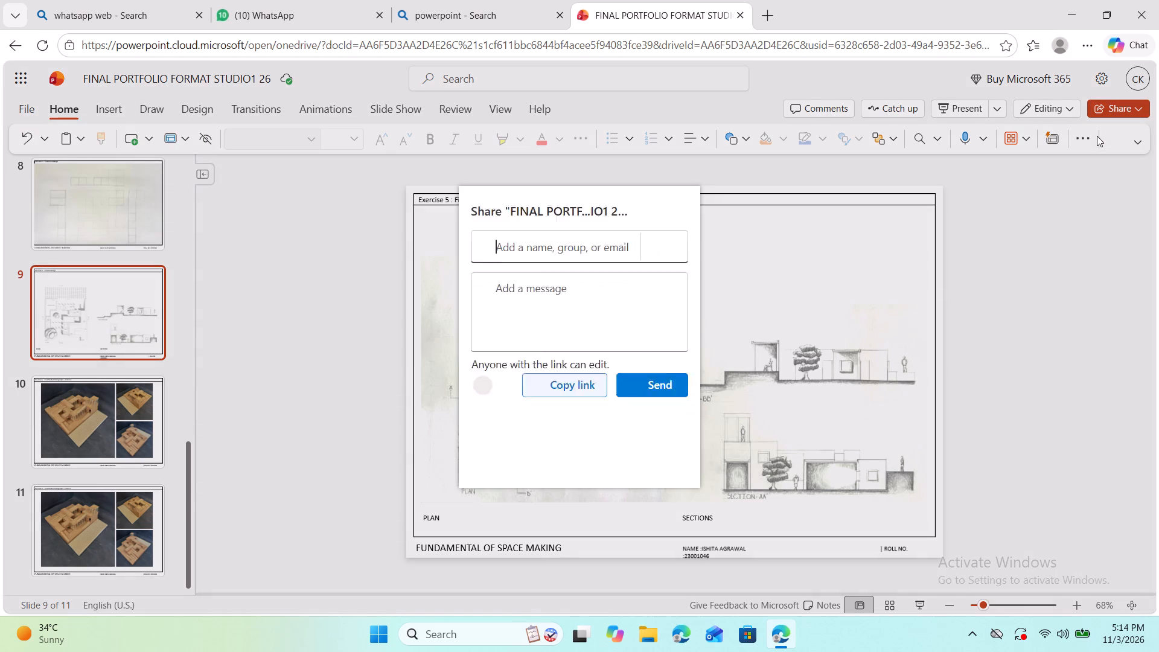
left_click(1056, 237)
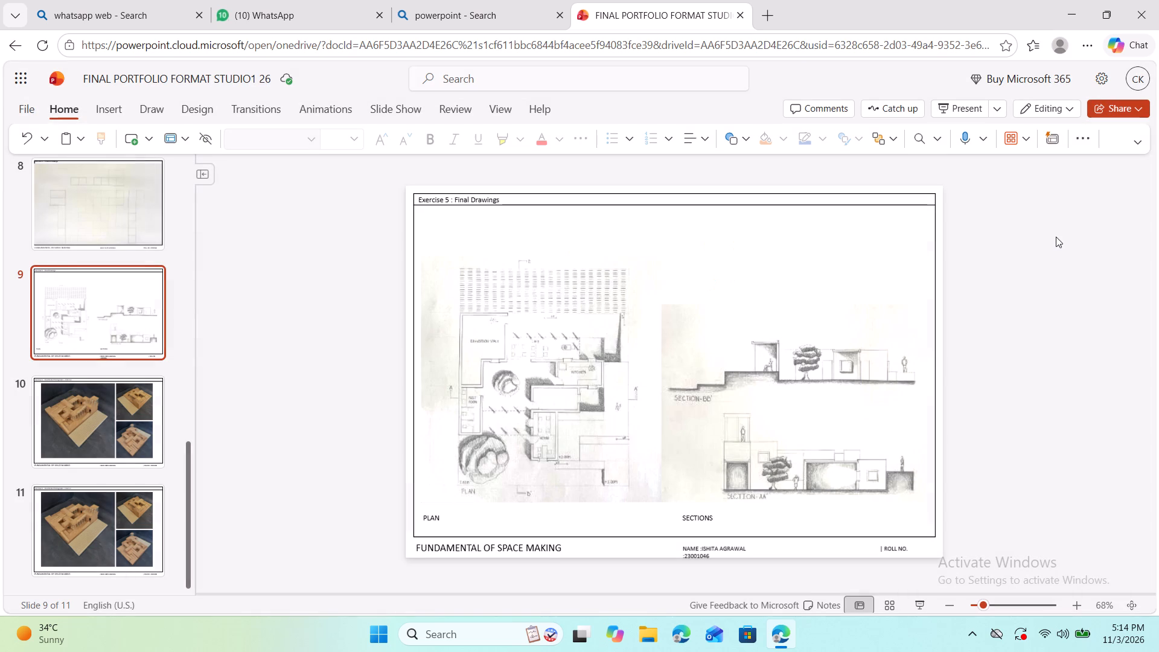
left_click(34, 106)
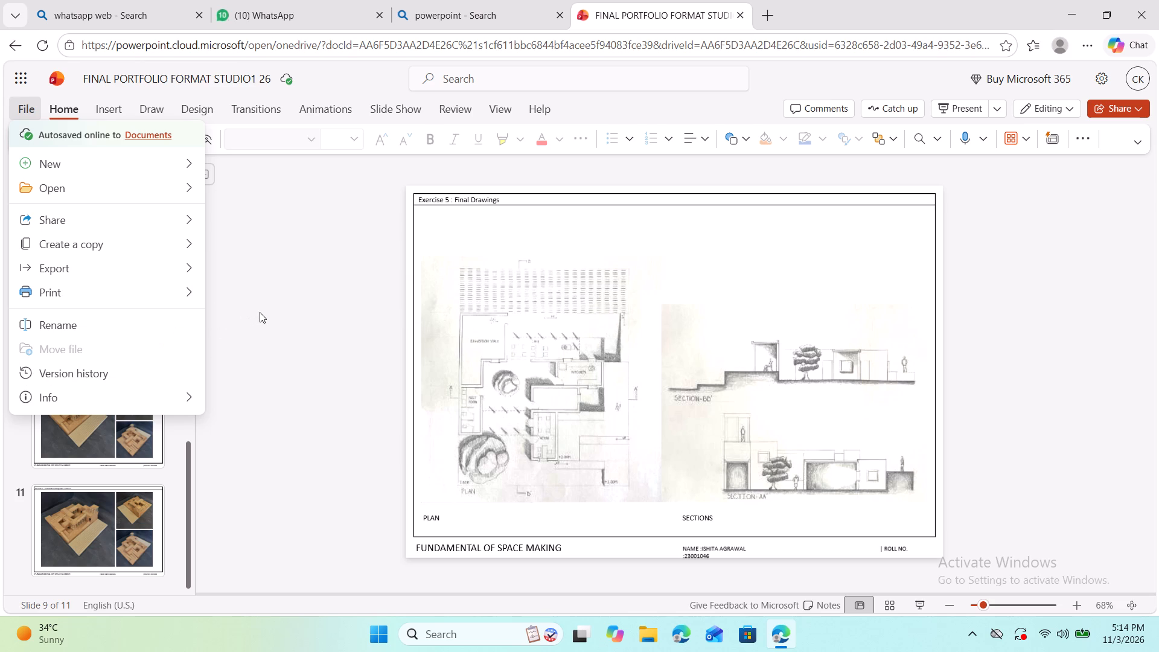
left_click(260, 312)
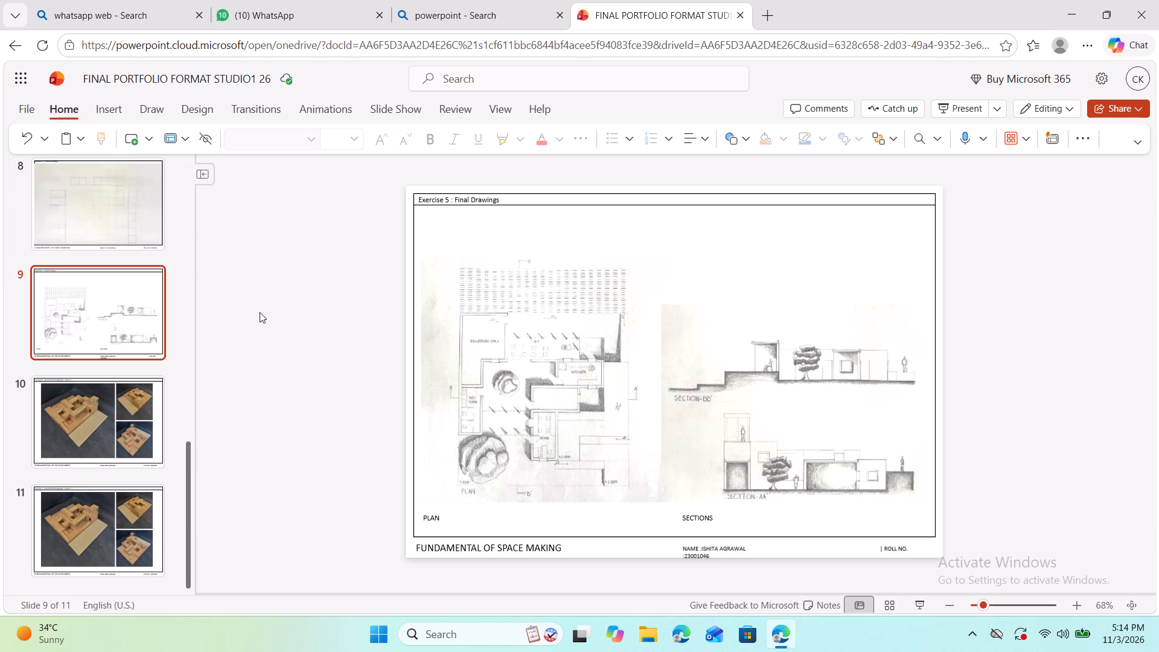
Check the online presentation's save status and file location.
left_click(295, 78)
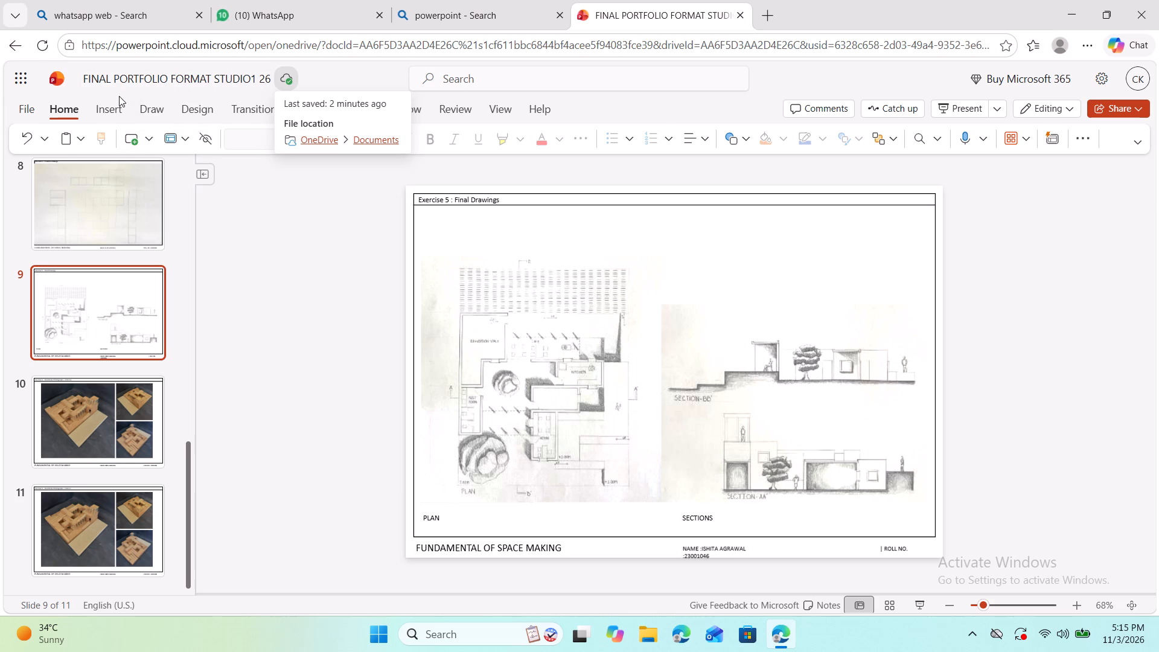
left_click(27, 104)
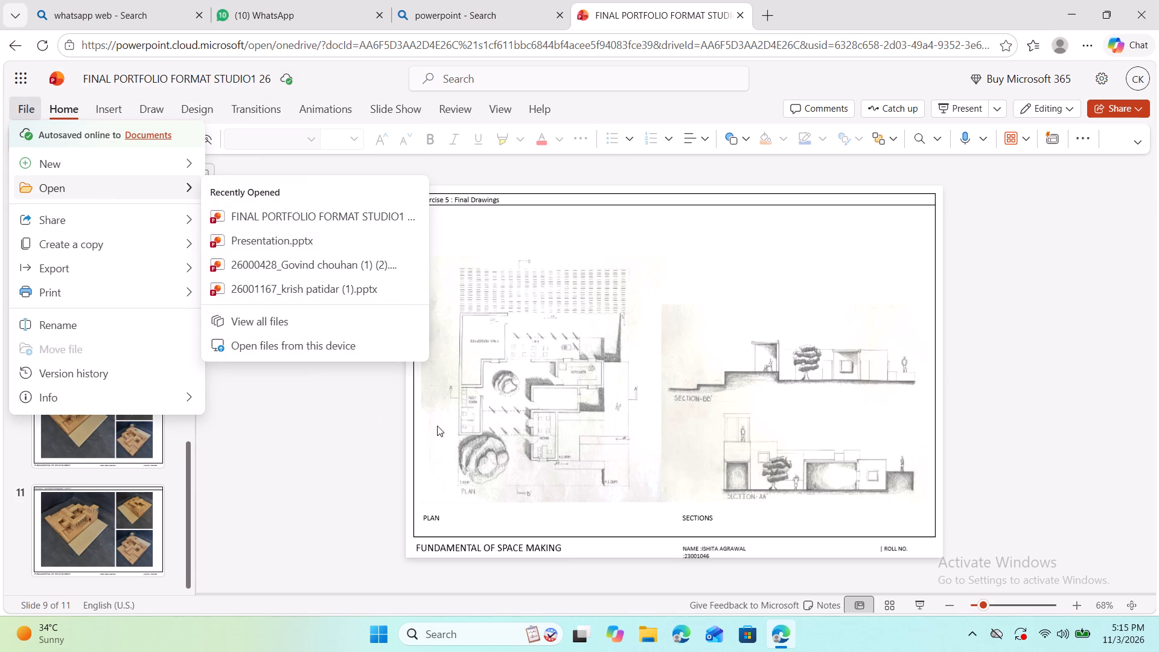
scroll(435, 432, "up", 3)
left_click(273, 426)
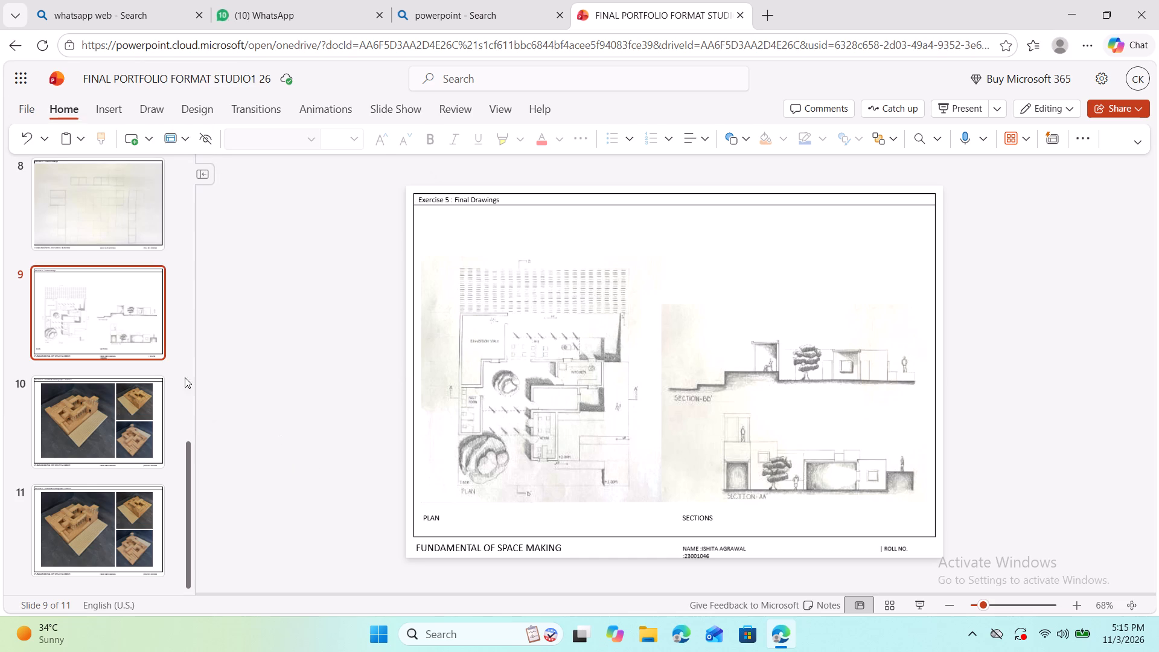
Recheck the Exercise 3 model, Exercise 4 process drawings, Exercise 5 final drawings and Exercise 6 external model slides.
scroll(197, 286, "up", 2)
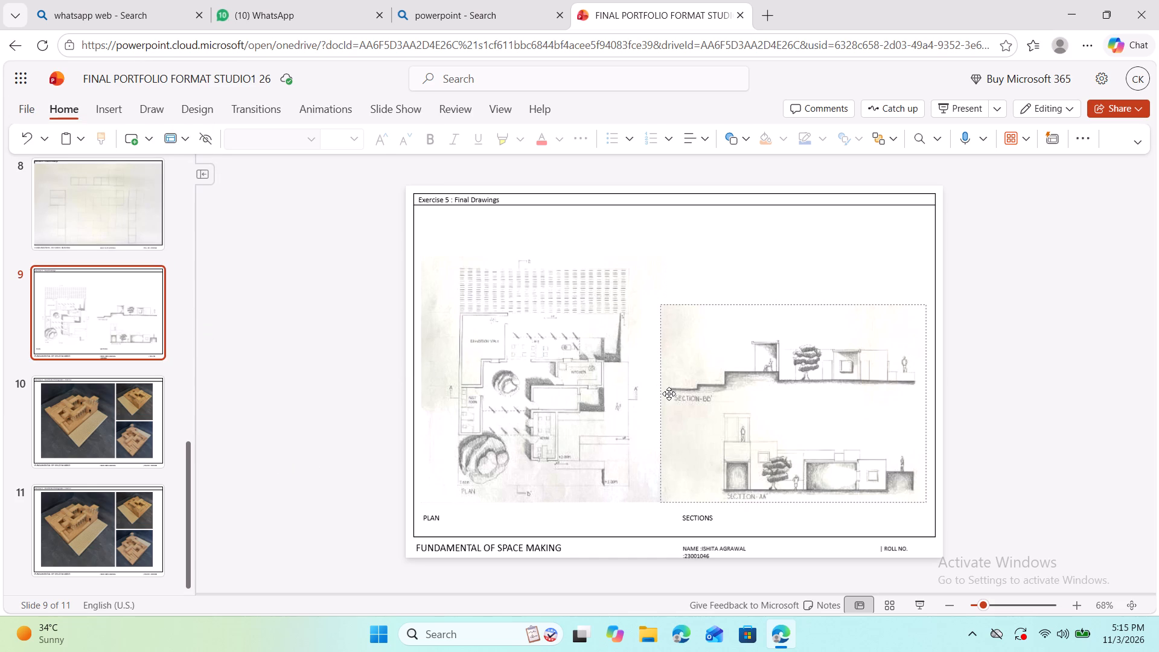
scroll(180, 249, "down", 2)
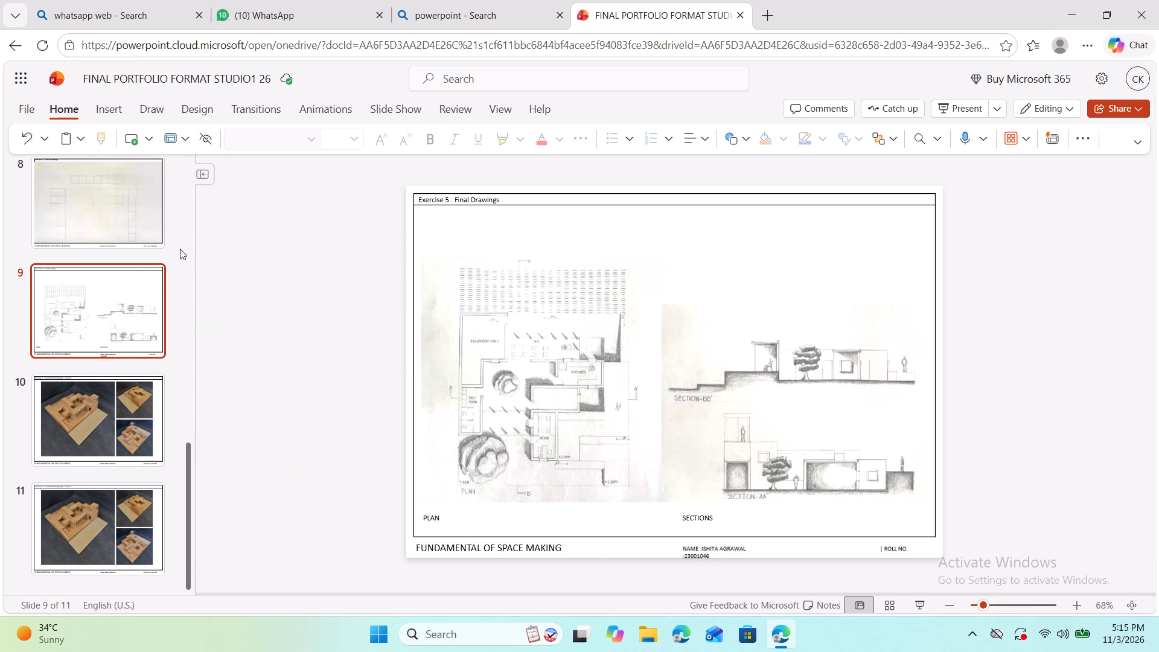
scroll(180, 249, "up", 5)
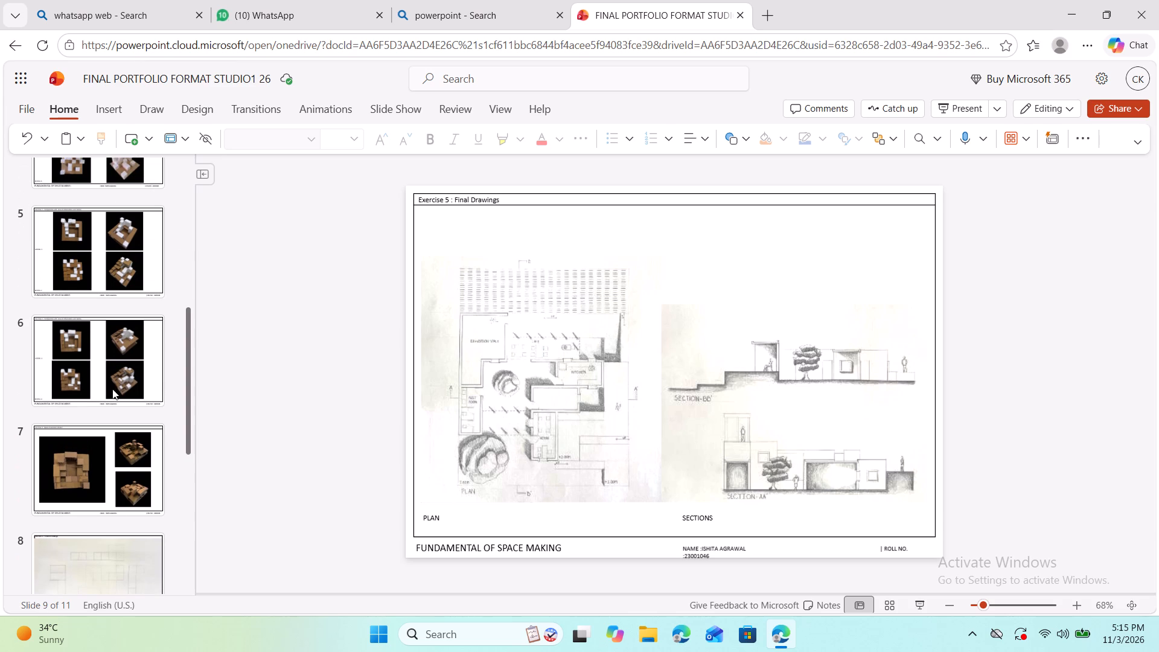
left_click(103, 480)
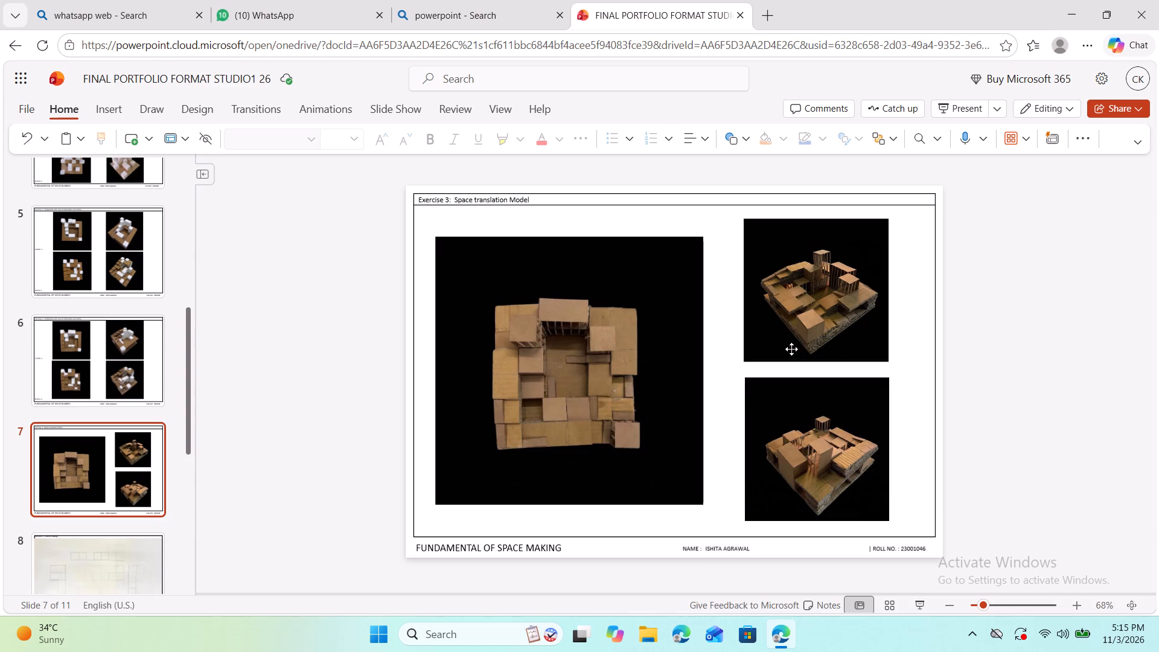
left_click(81, 561)
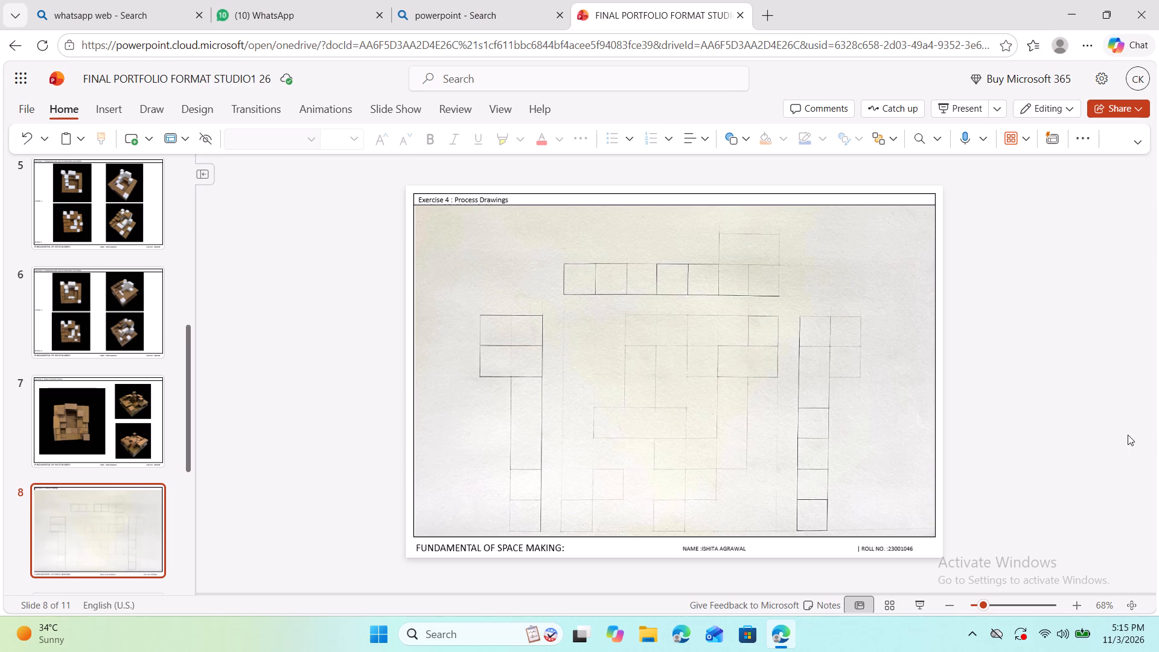
scroll(36, 525, "up", 2)
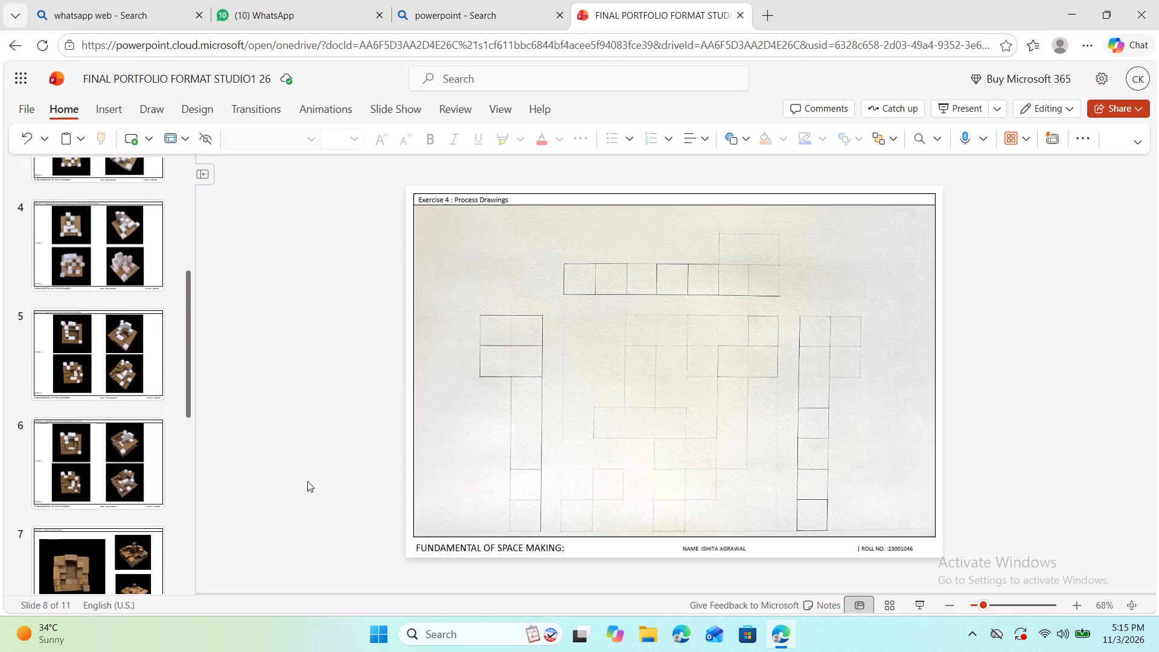
scroll(139, 466, "up", 6)
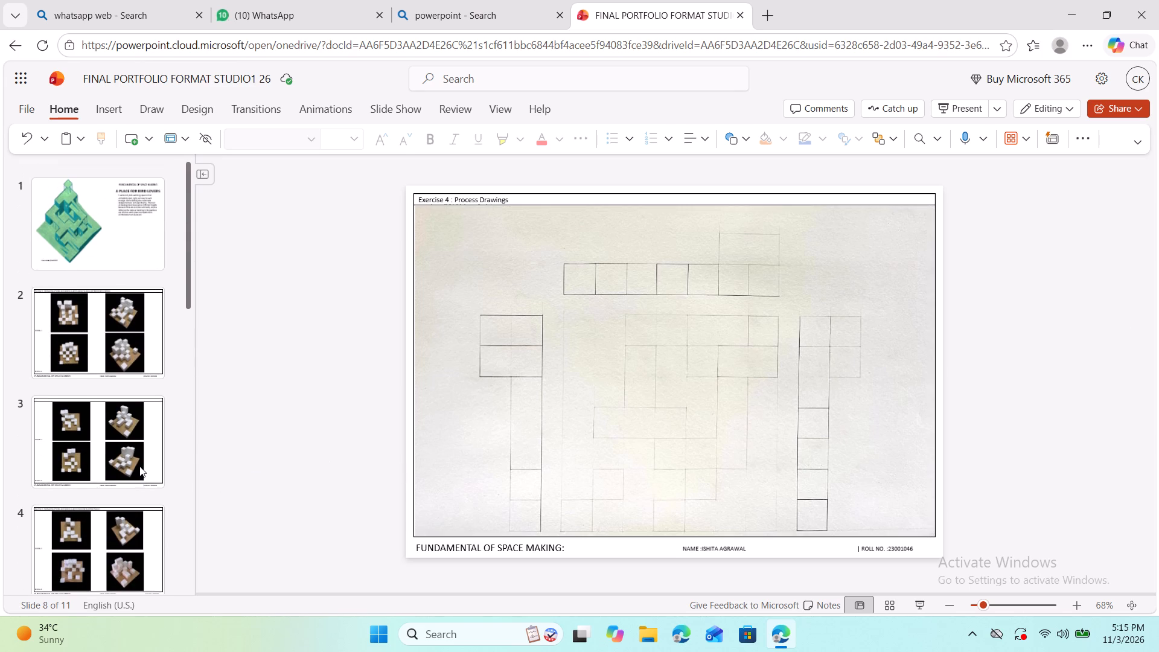
scroll(79, 297, "down", 5)
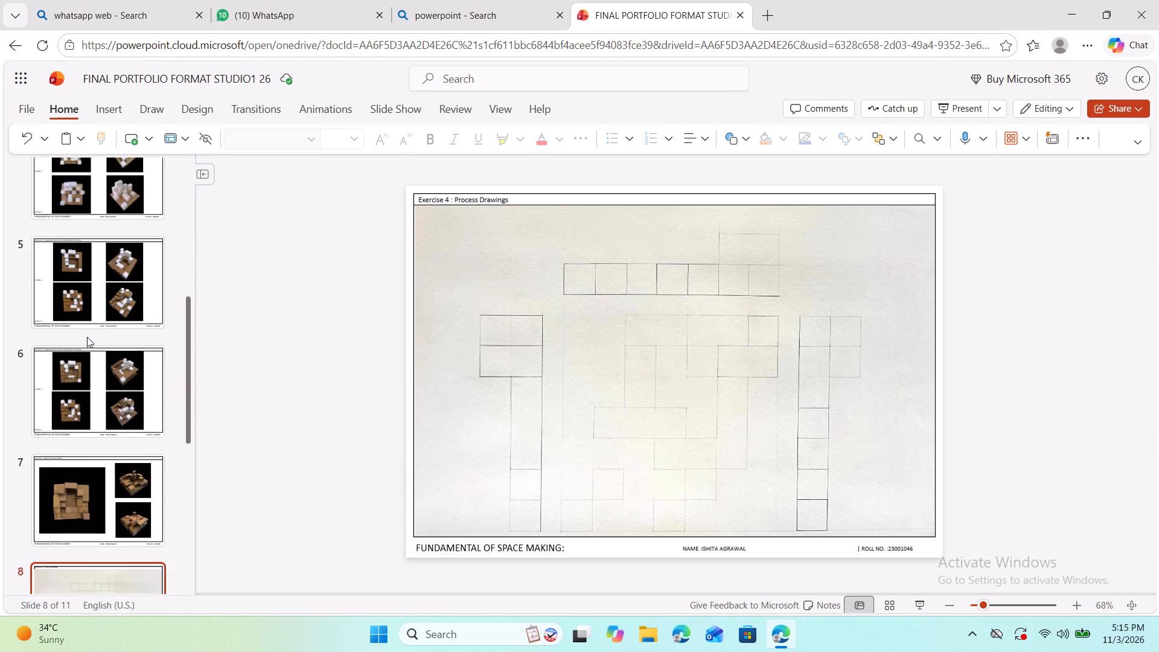
scroll(87, 340, "down", 6)
left_click(94, 333)
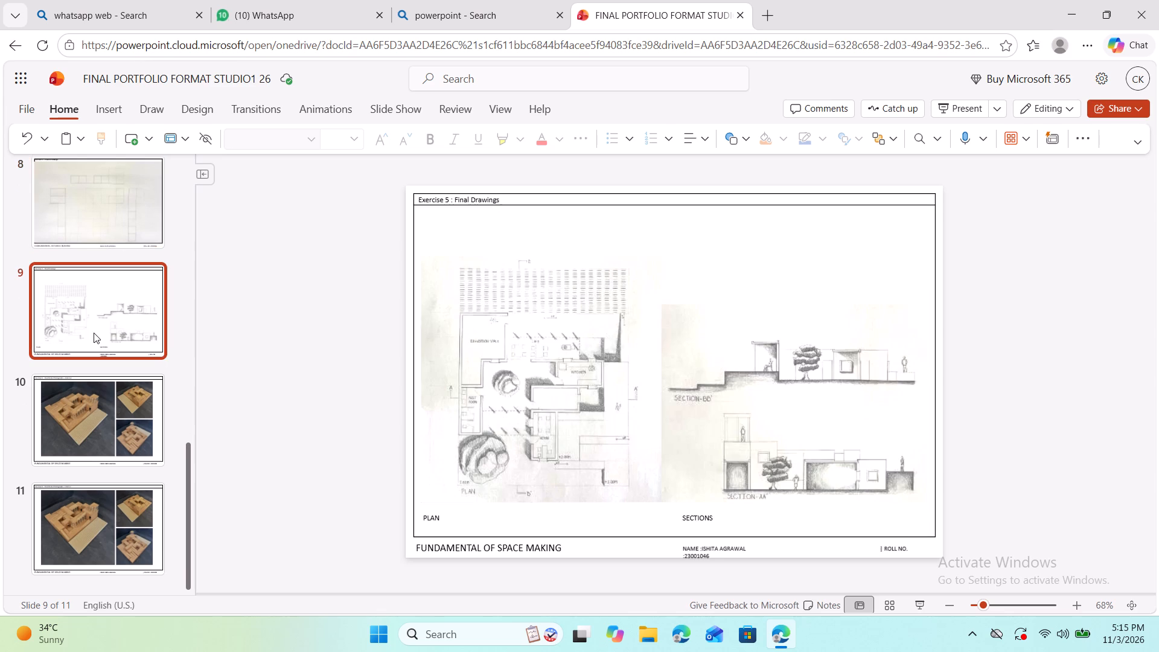
scroll(557, 488, "down", 1)
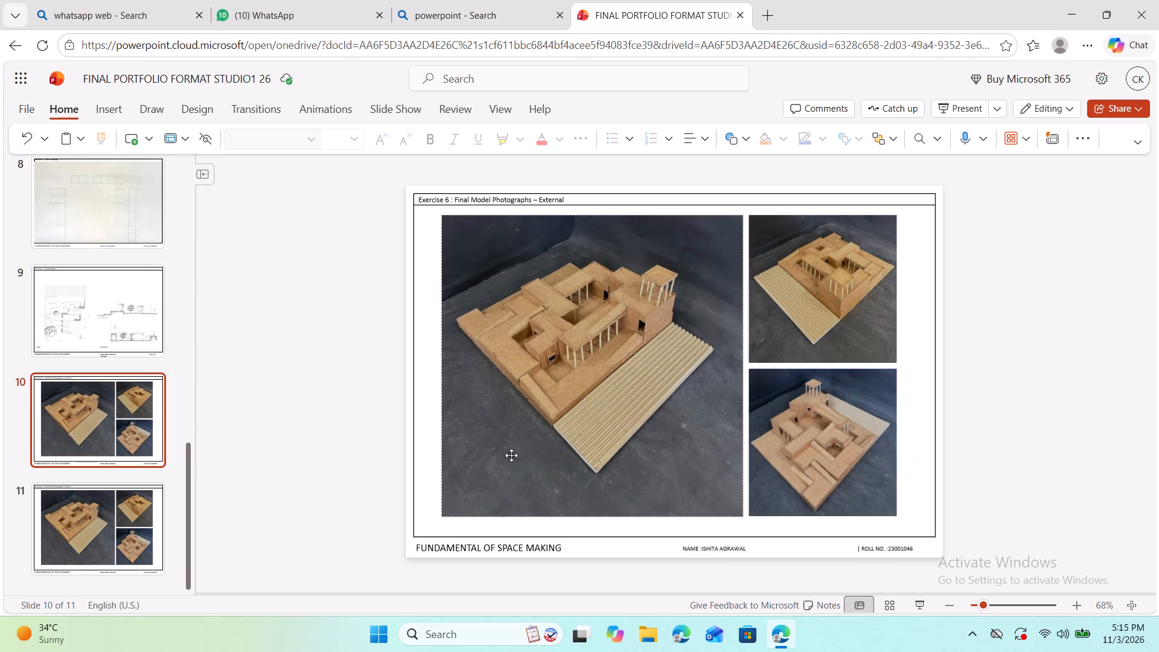
scroll(483, 443, "up", 1)
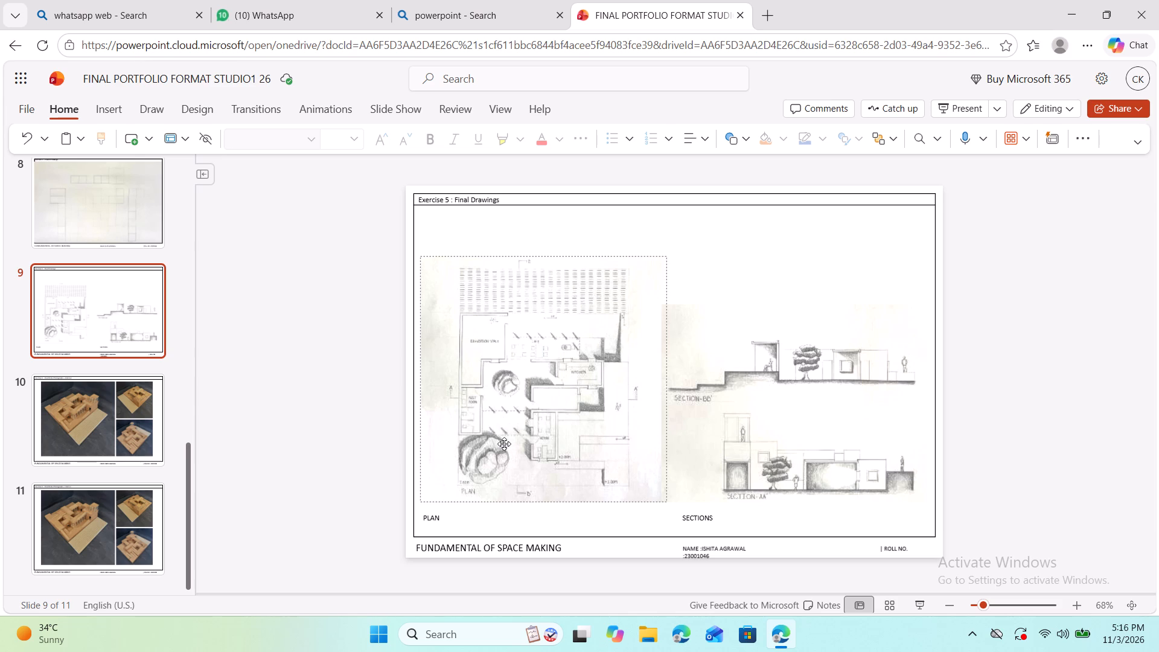
Export the portfolio presentation as a PDF and download it.
left_click(25, 103)
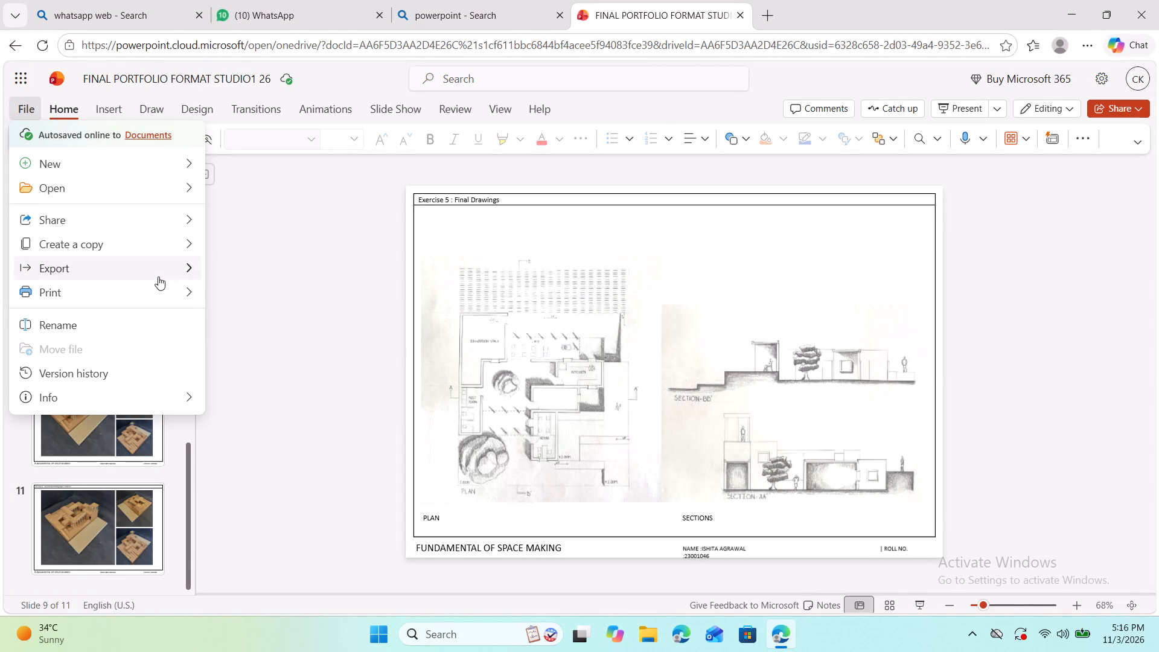
left_click(275, 272)
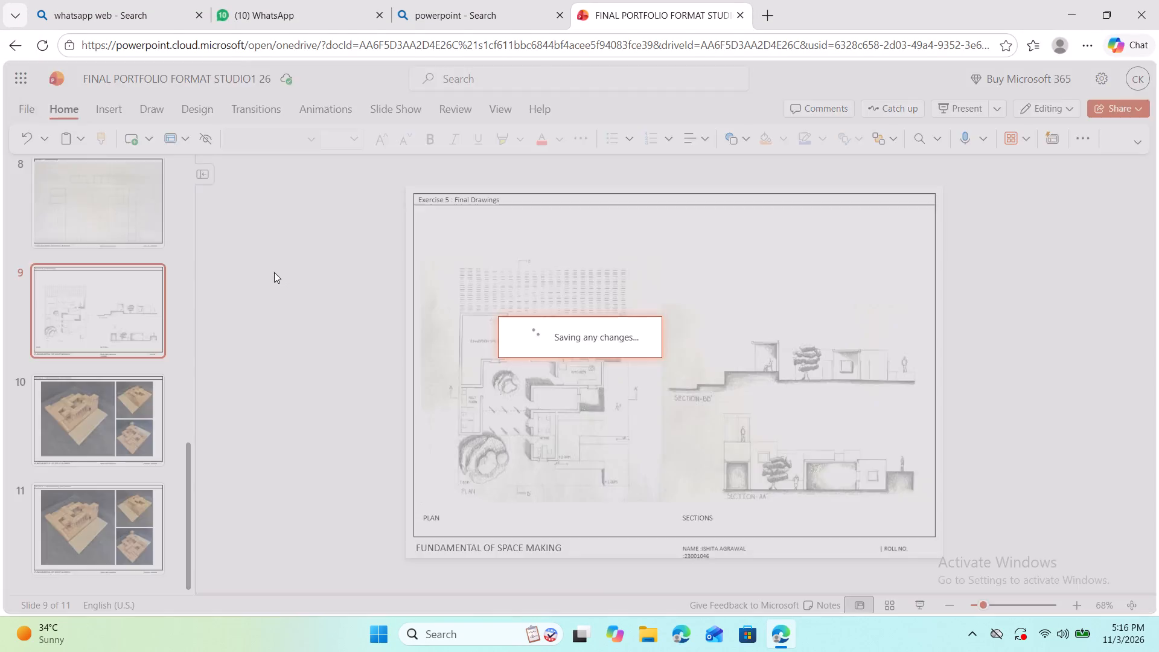
left_click(511, 363)
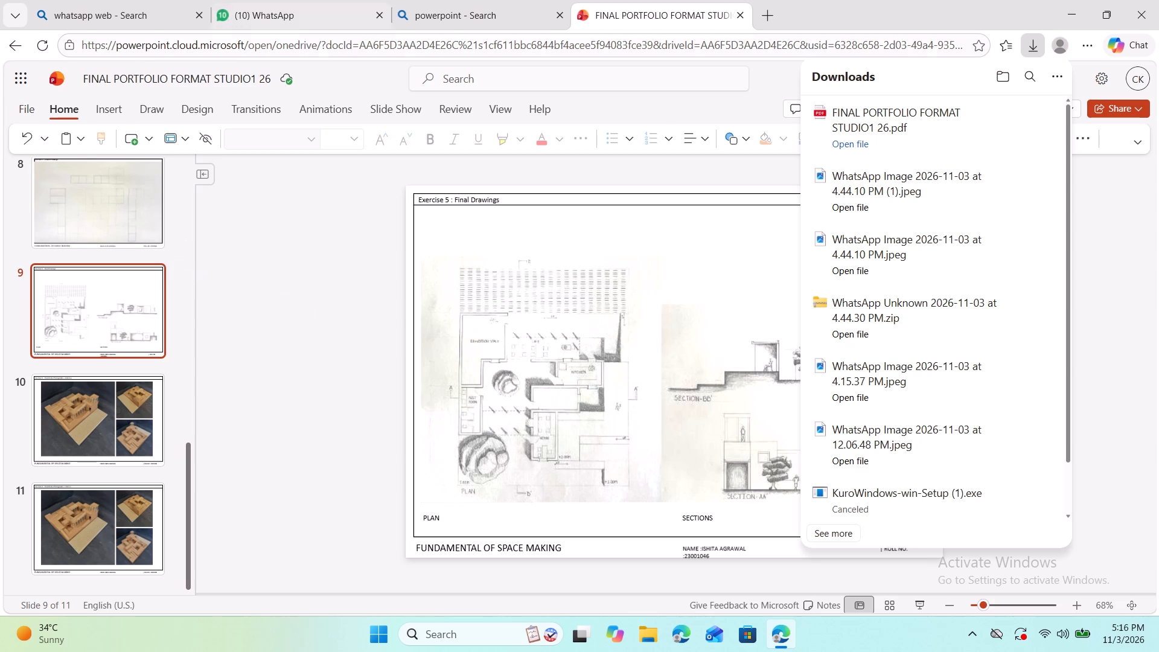
Check the online presentation's file location again.
left_click(297, 80)
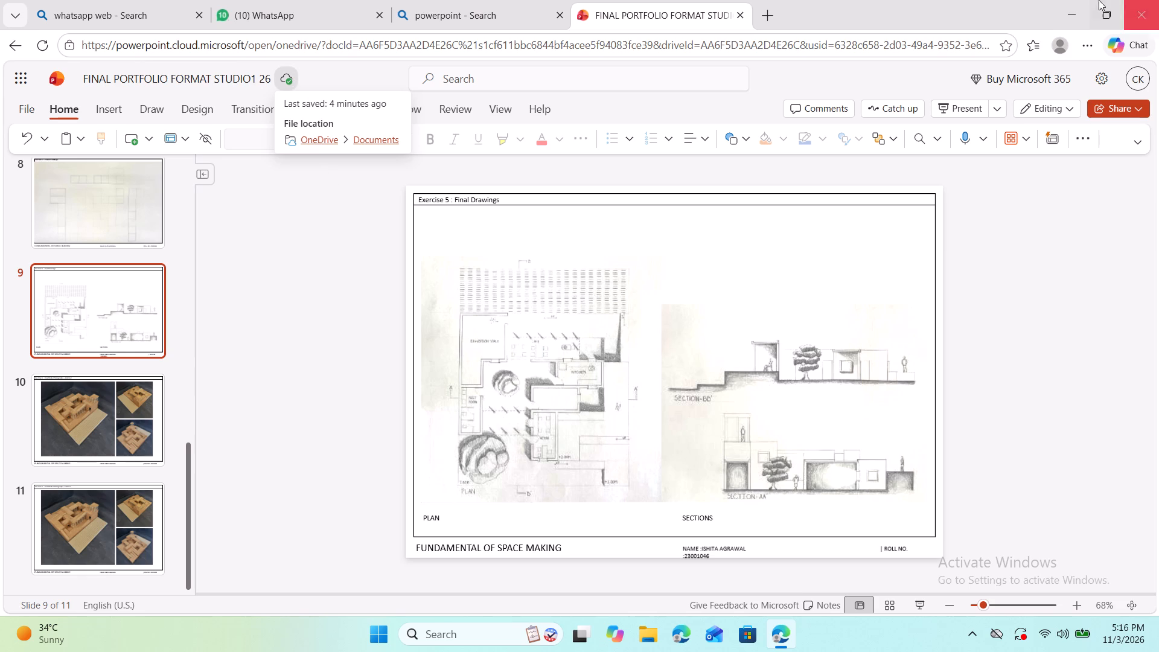
Find and open the OneDrive desktop app, and sign in with the prefilled account.
left_click(1071, 9)
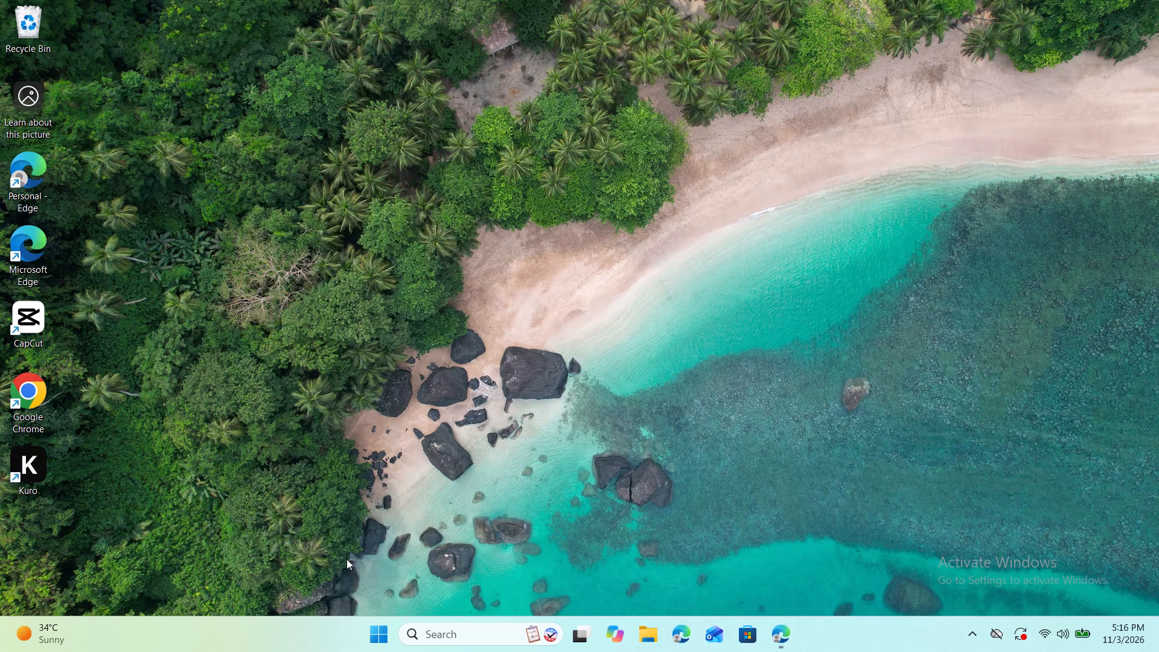
left_click(455, 638)
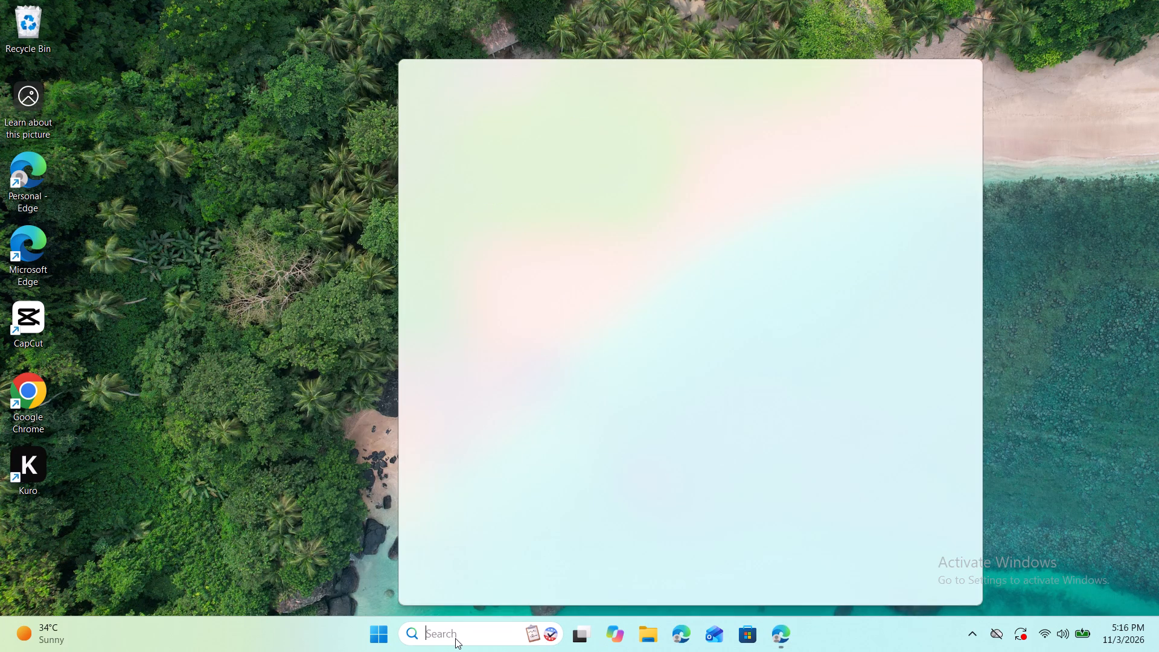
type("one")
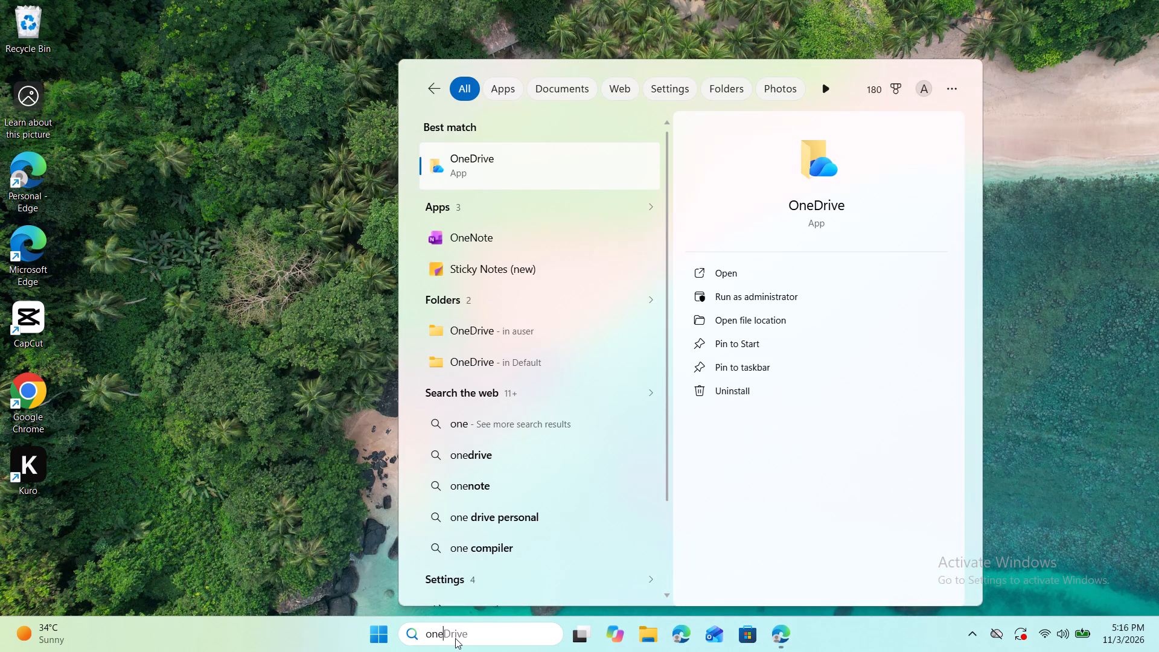
left_click(735, 268)
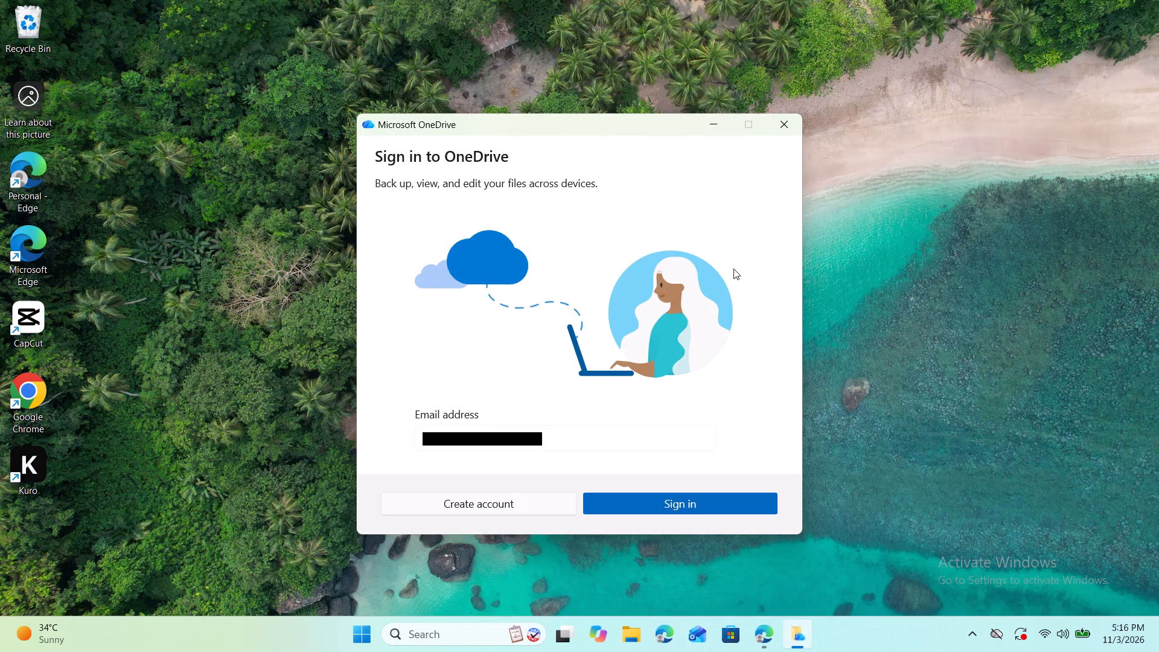
left_click(667, 508)
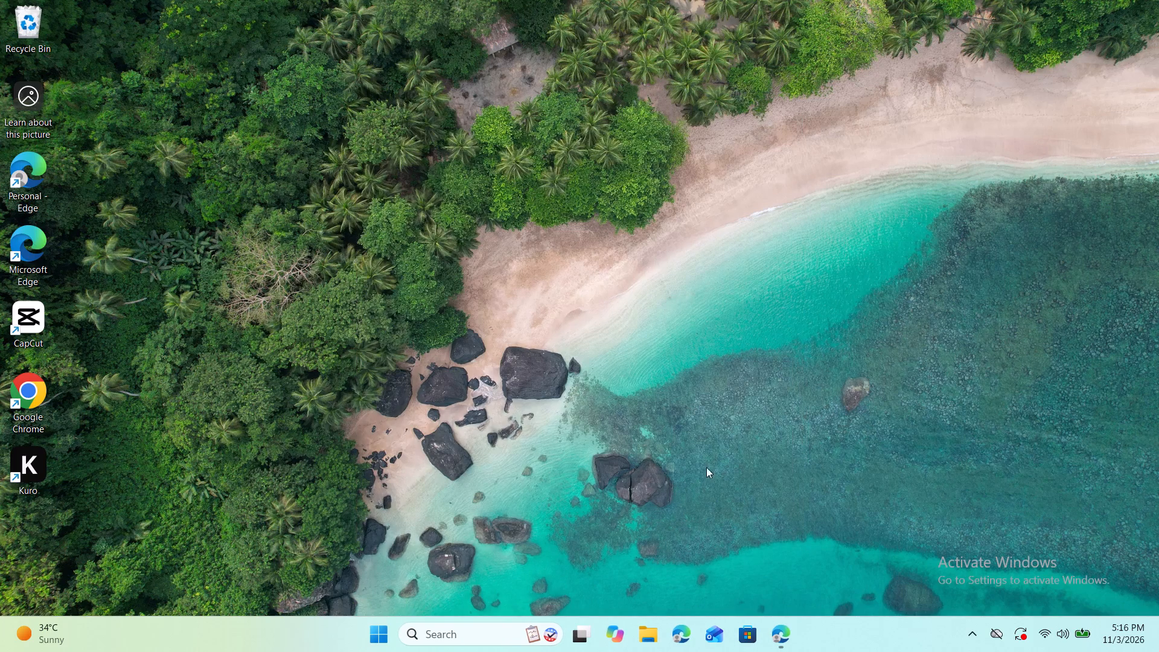
Bring up the OneDrive setup, accept the default OneDrive folder location, and postpone backing up this PC's folders.
left_click(438, 631)
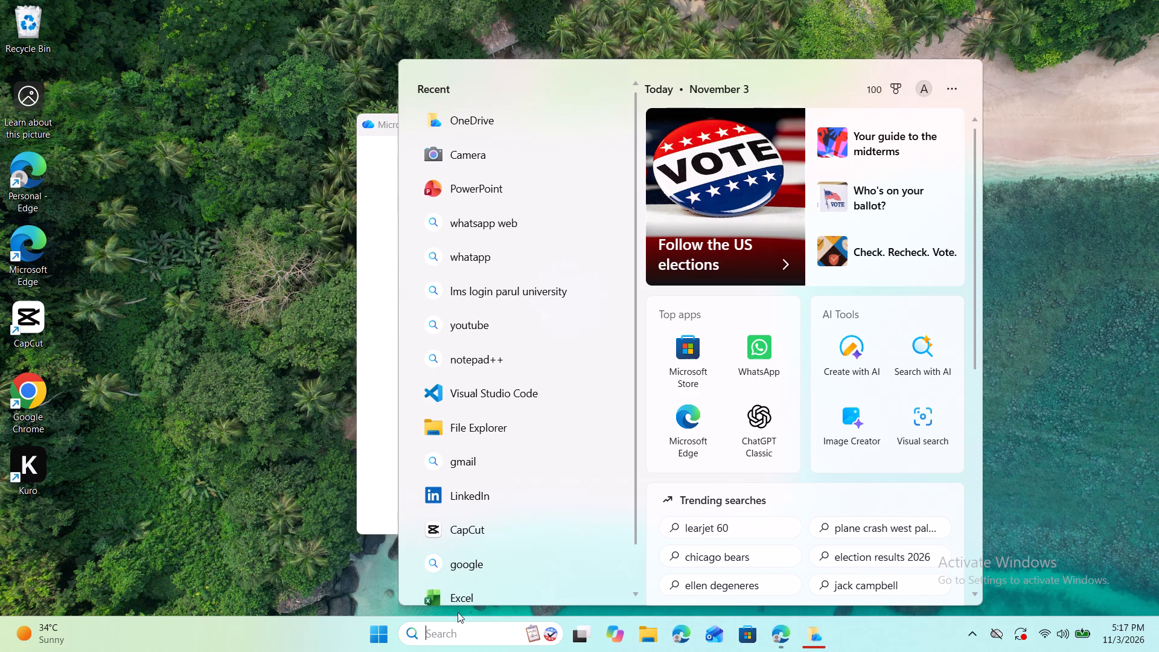
left_click(479, 114)
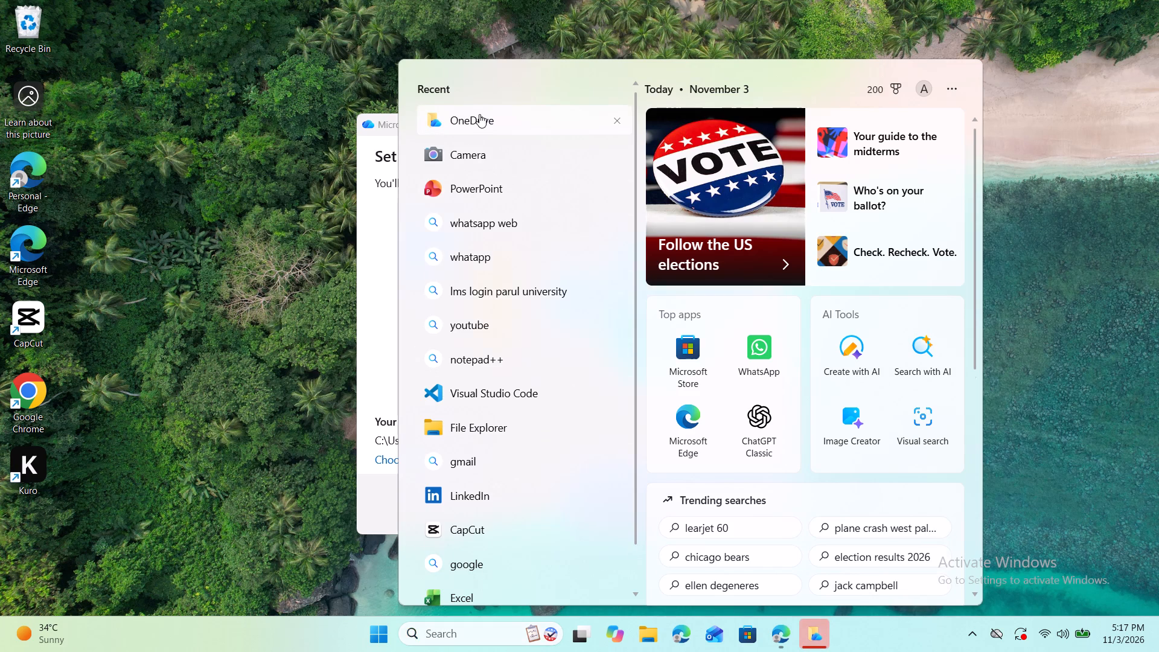
left_click(707, 497)
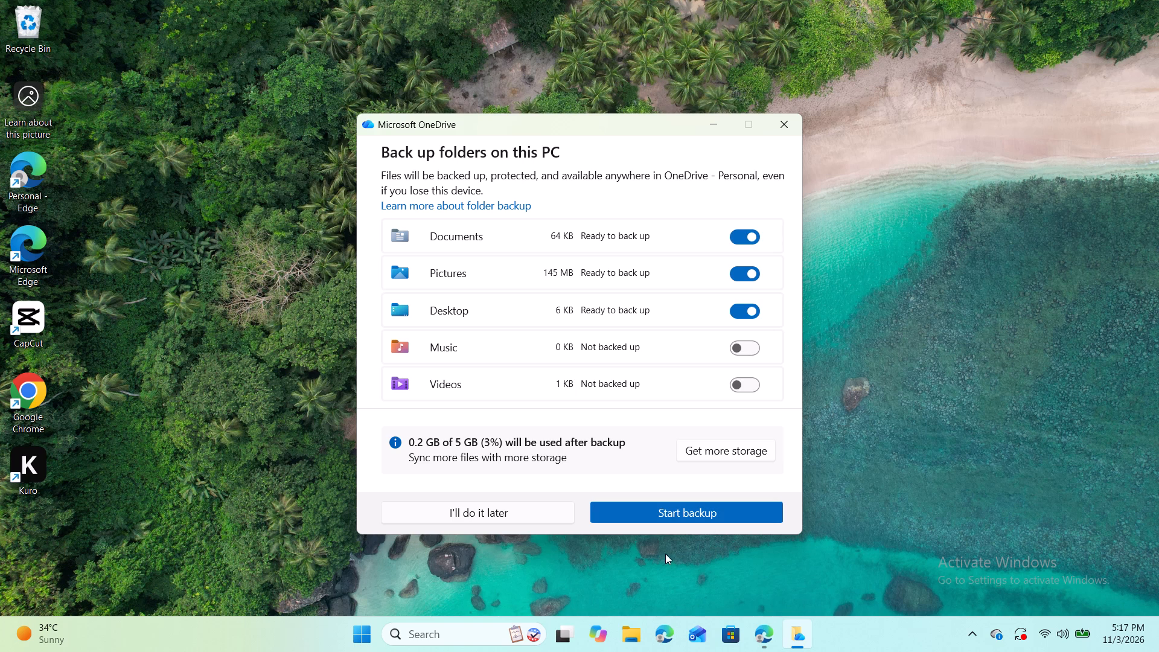
left_click(508, 511)
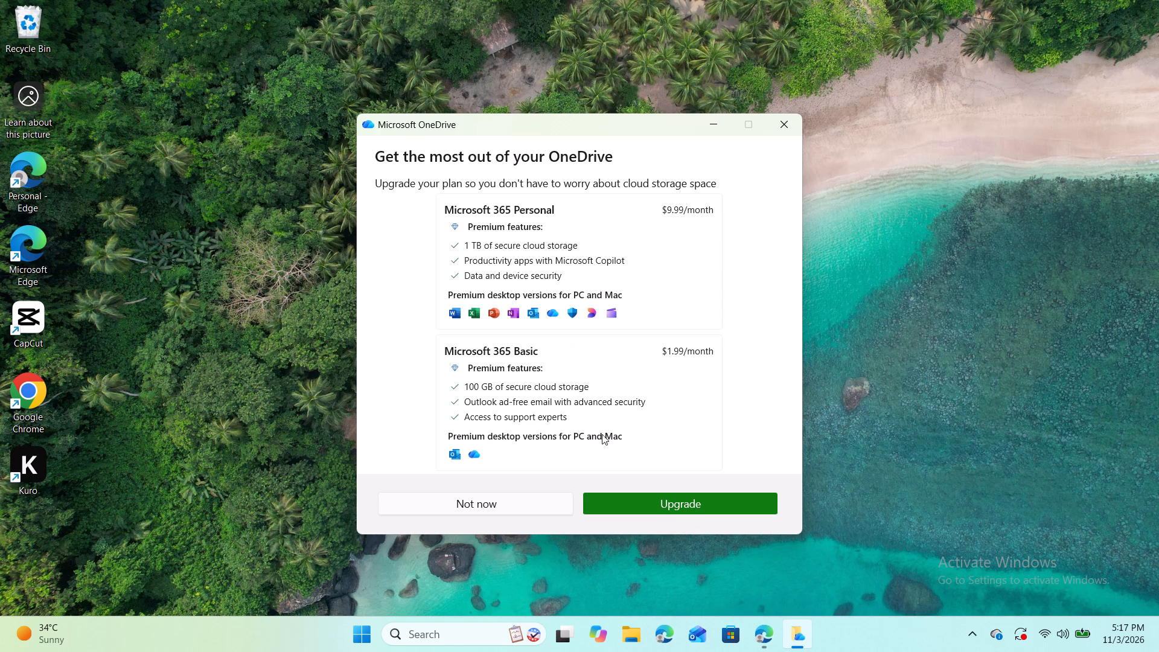
Finish the OneDrive setup, declining the plan upgrade and mobile app, and open the OneDrive folder.
left_click(512, 502)
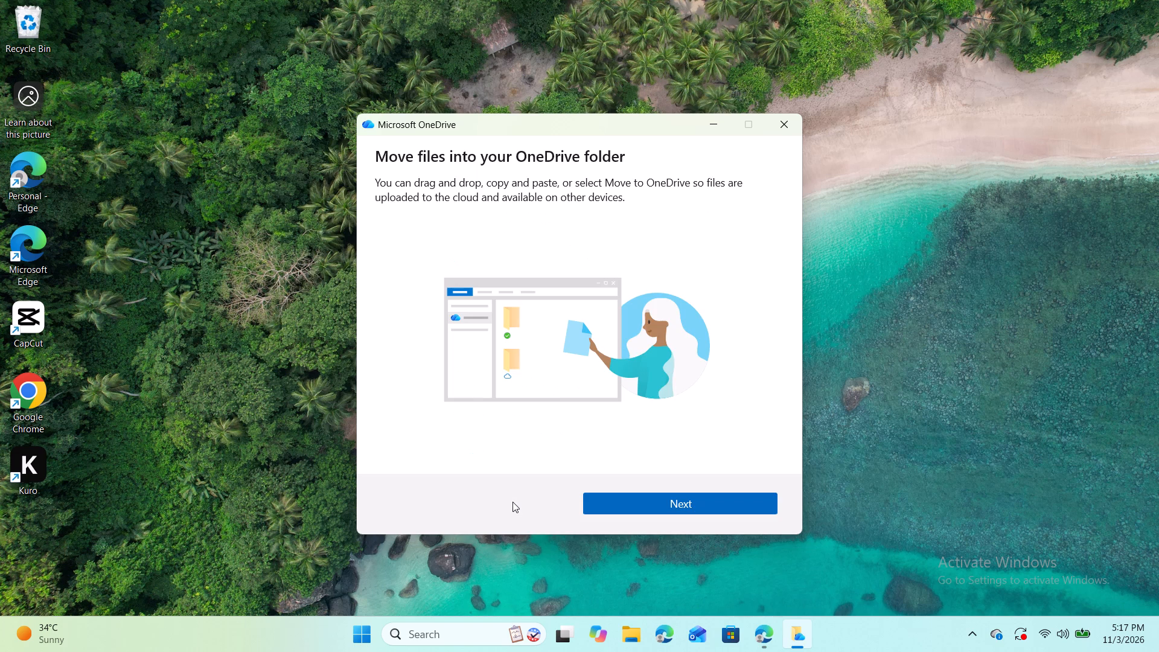
left_click(599, 502)
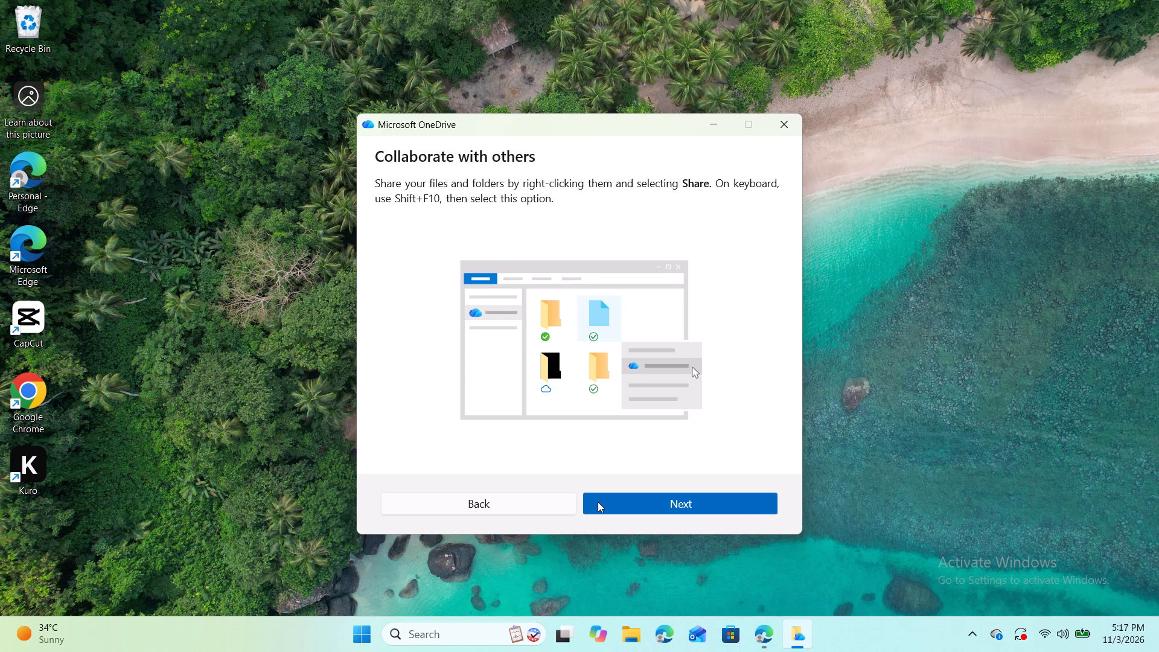
left_click(598, 502)
left_click(598, 502)
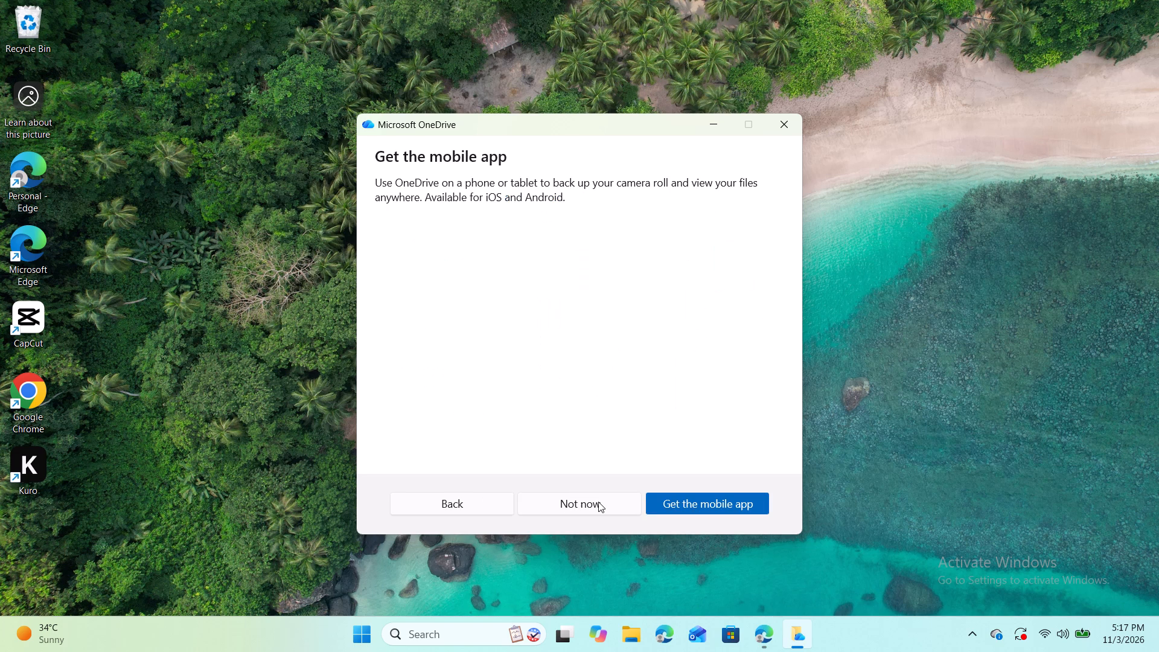
left_click(580, 499)
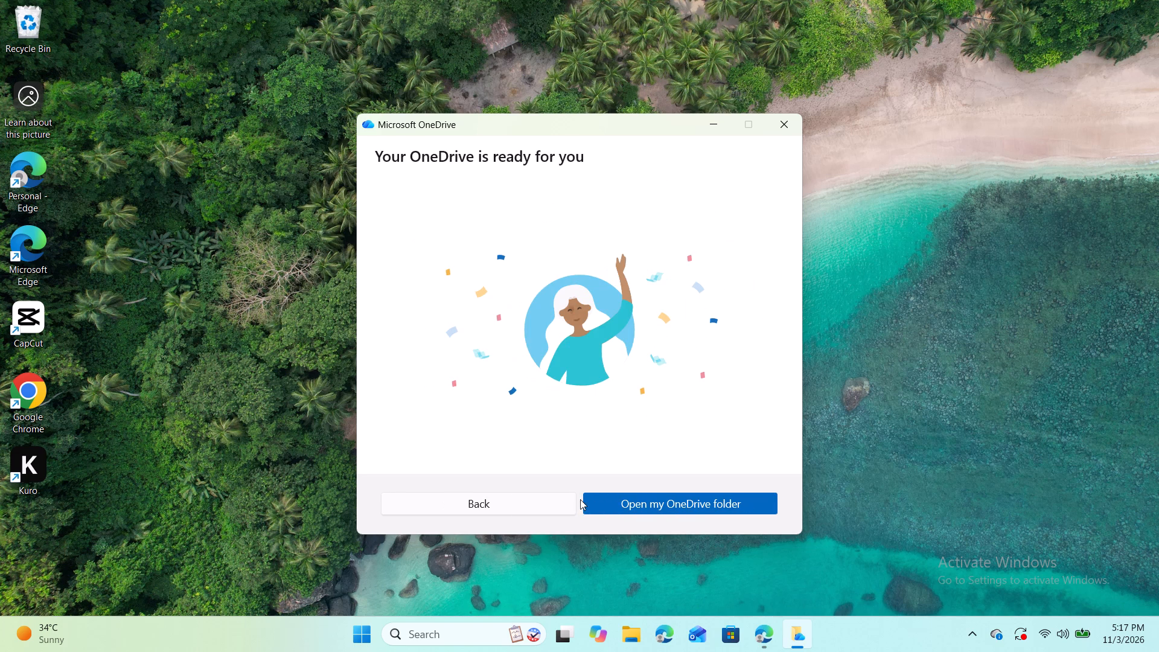
left_click(649, 507)
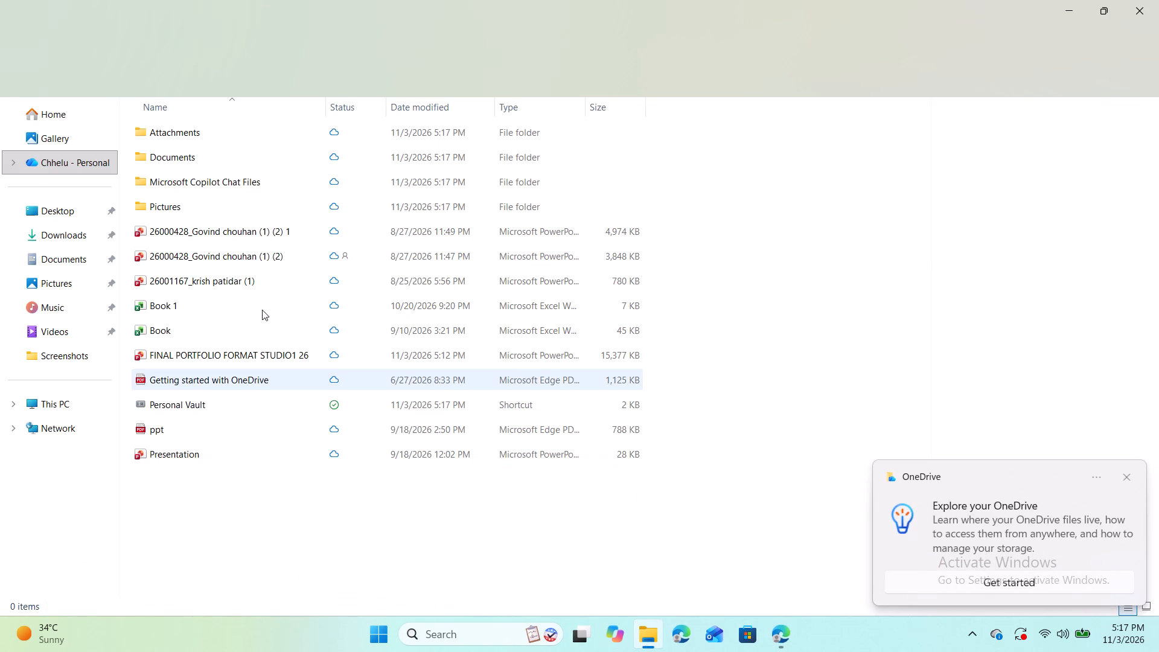
Open the FINAL PORTFOLIO FORMAT STUDIO1 26 PowerPoint file from Downloads to inspect the local copy, and close it.
left_click(67, 238)
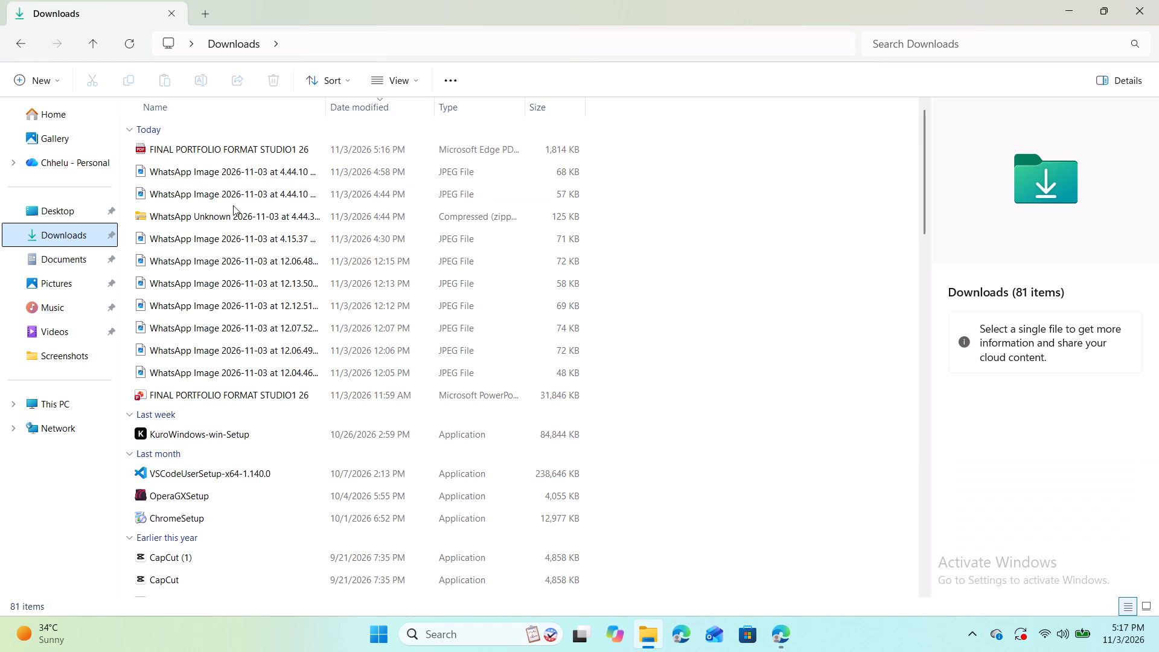
left_click(301, 401)
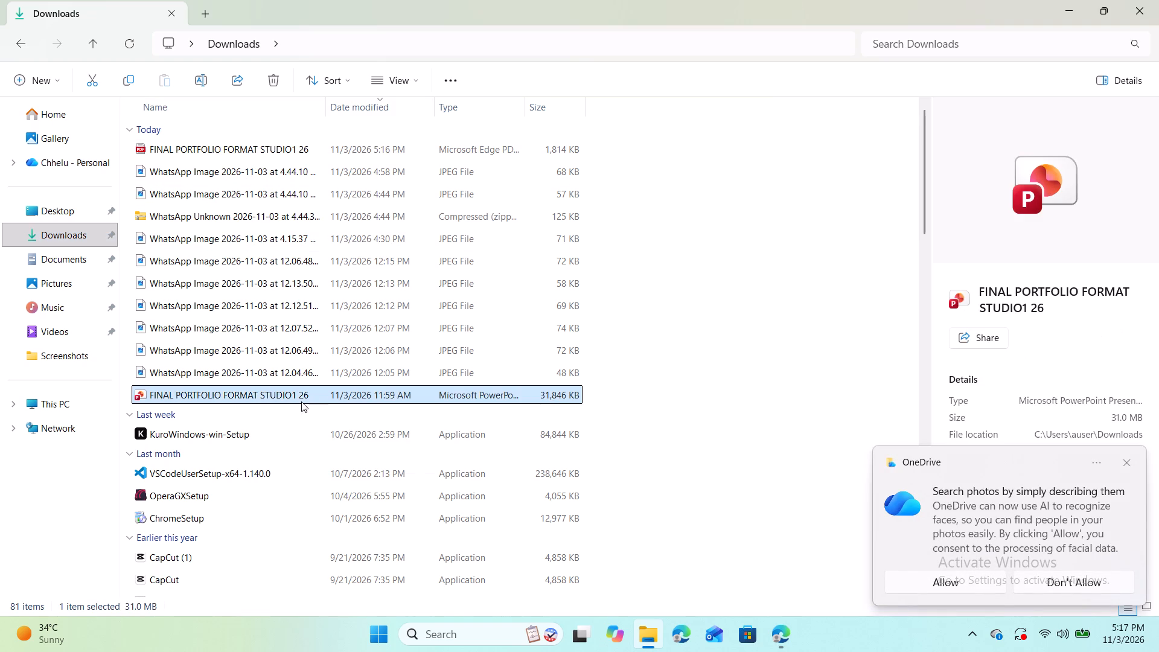
double_click(380, 404)
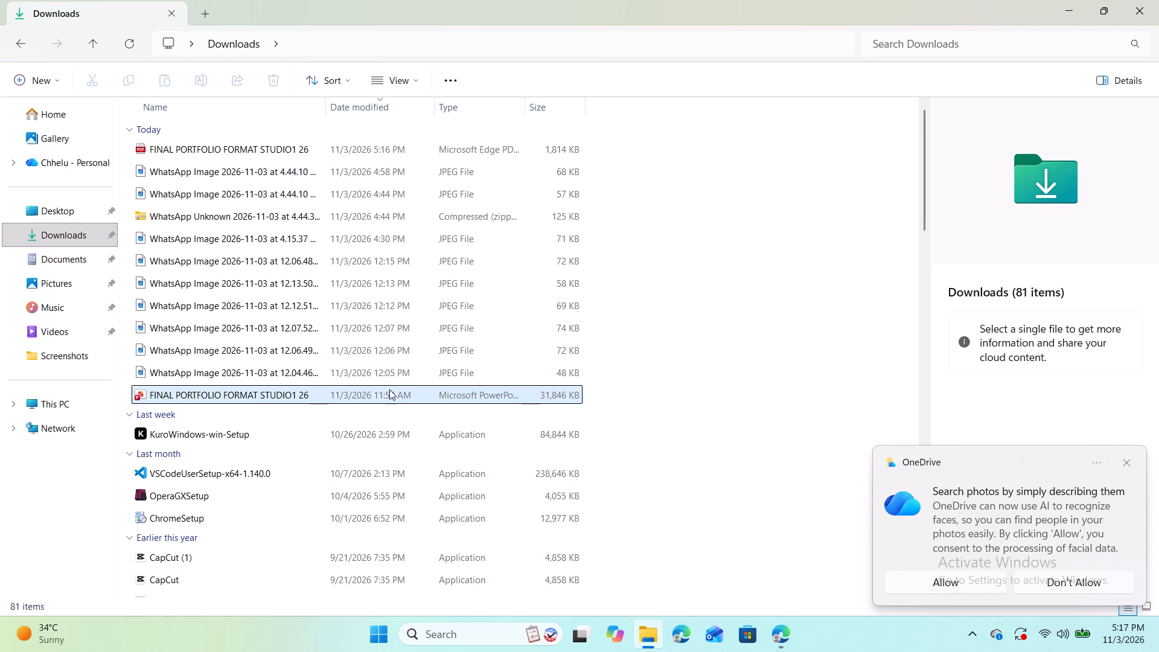
left_click(389, 389)
double_click(389, 389)
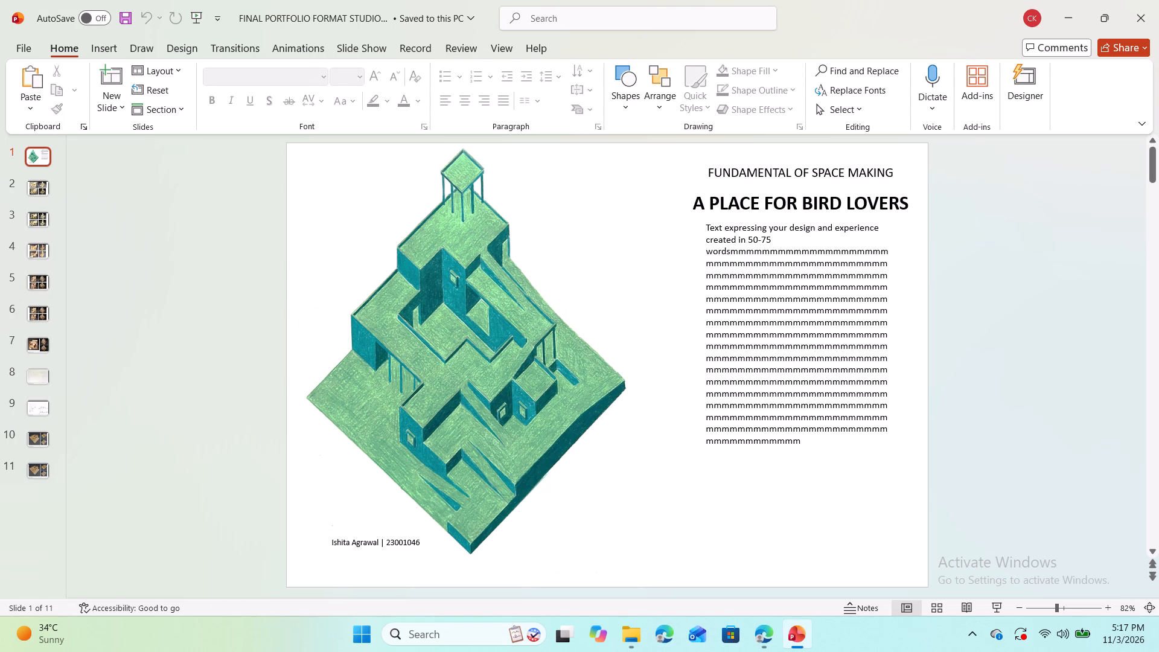
left_click(752, 135)
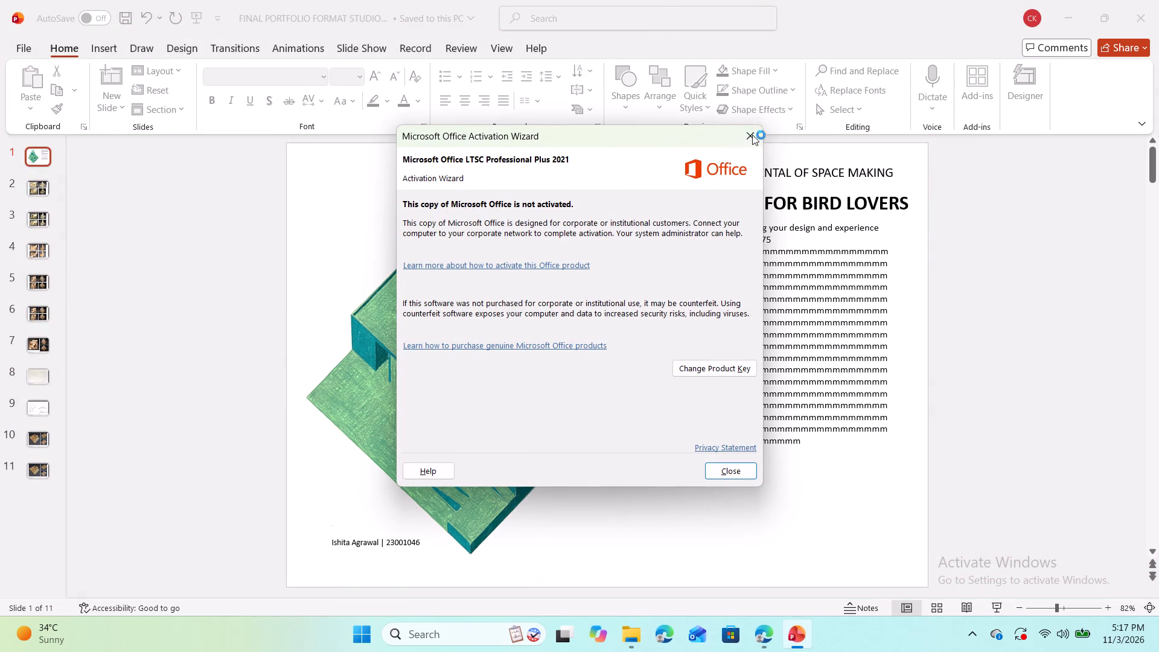
left_click(1137, 25)
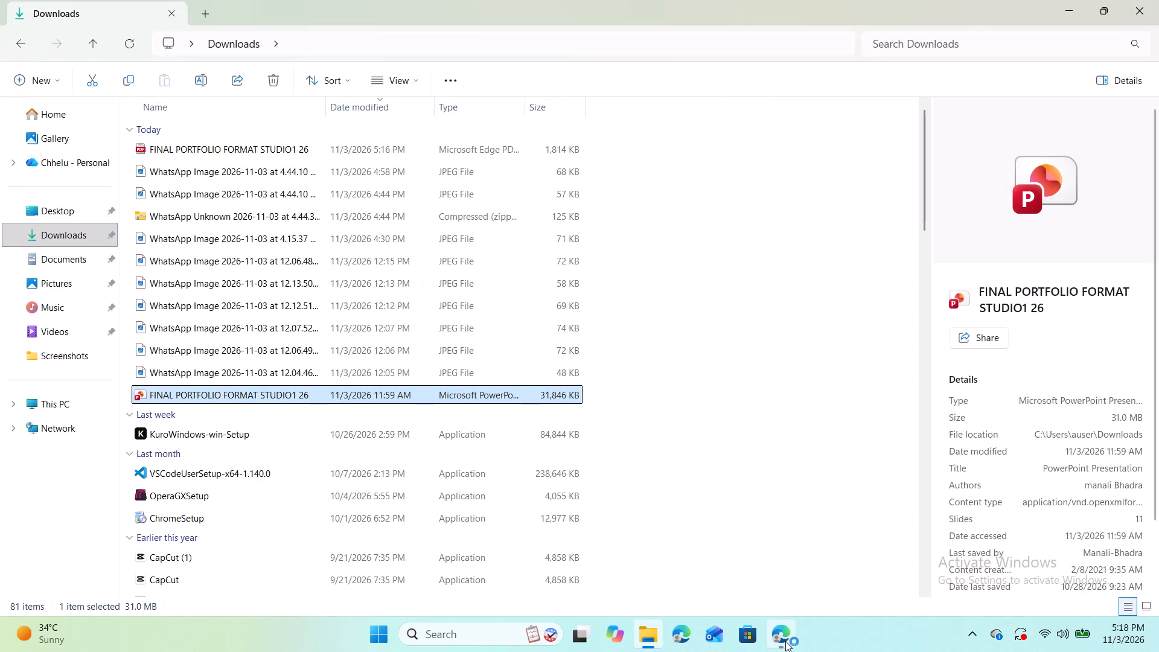
Switch back to the online portfolio presentation in Edge.
left_click(785, 641)
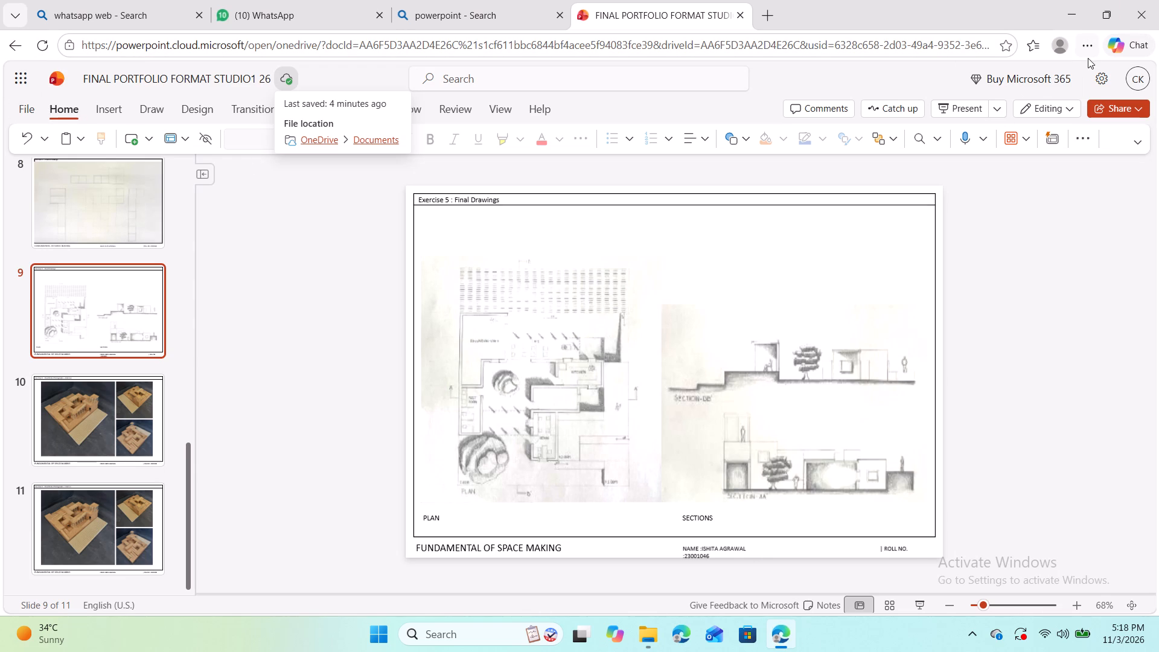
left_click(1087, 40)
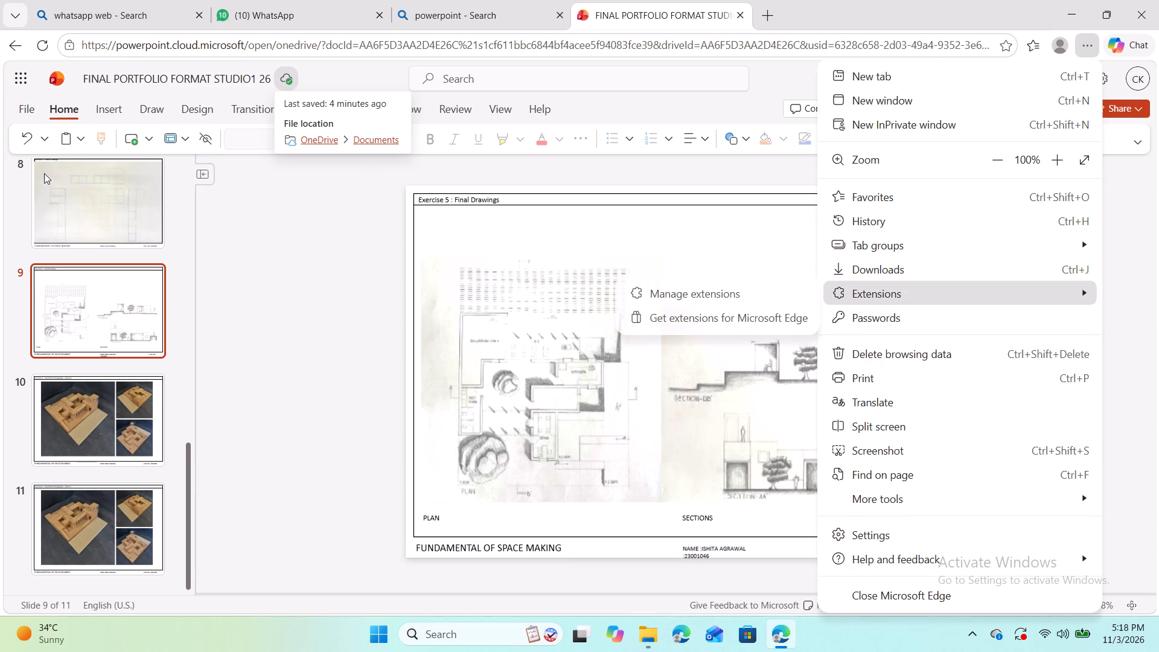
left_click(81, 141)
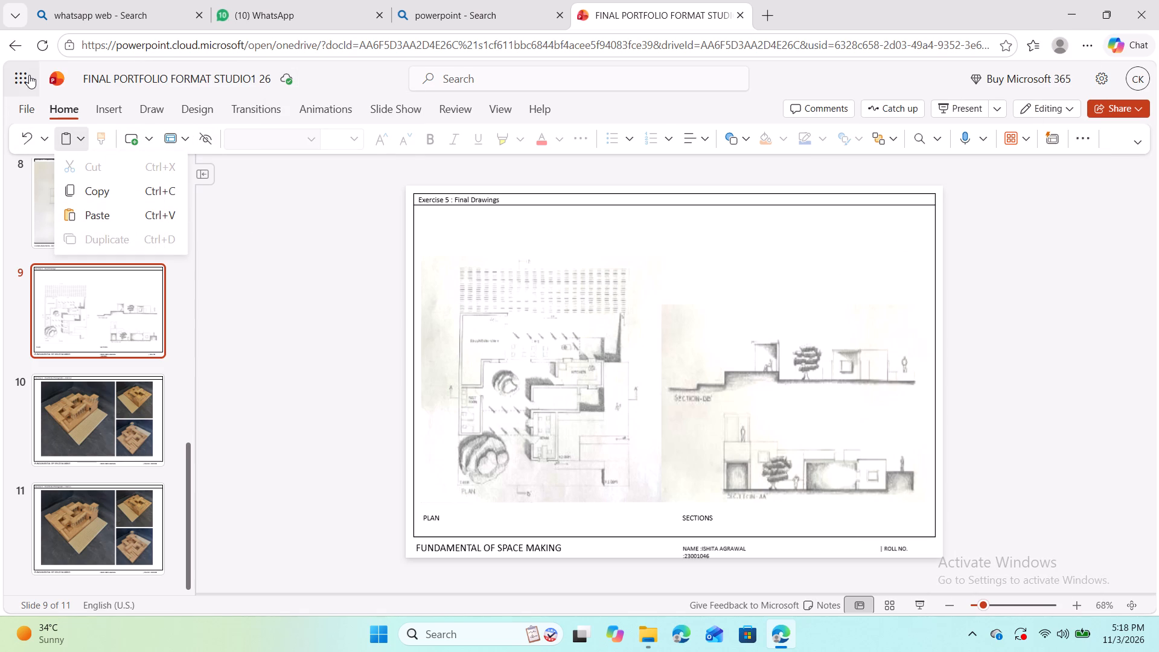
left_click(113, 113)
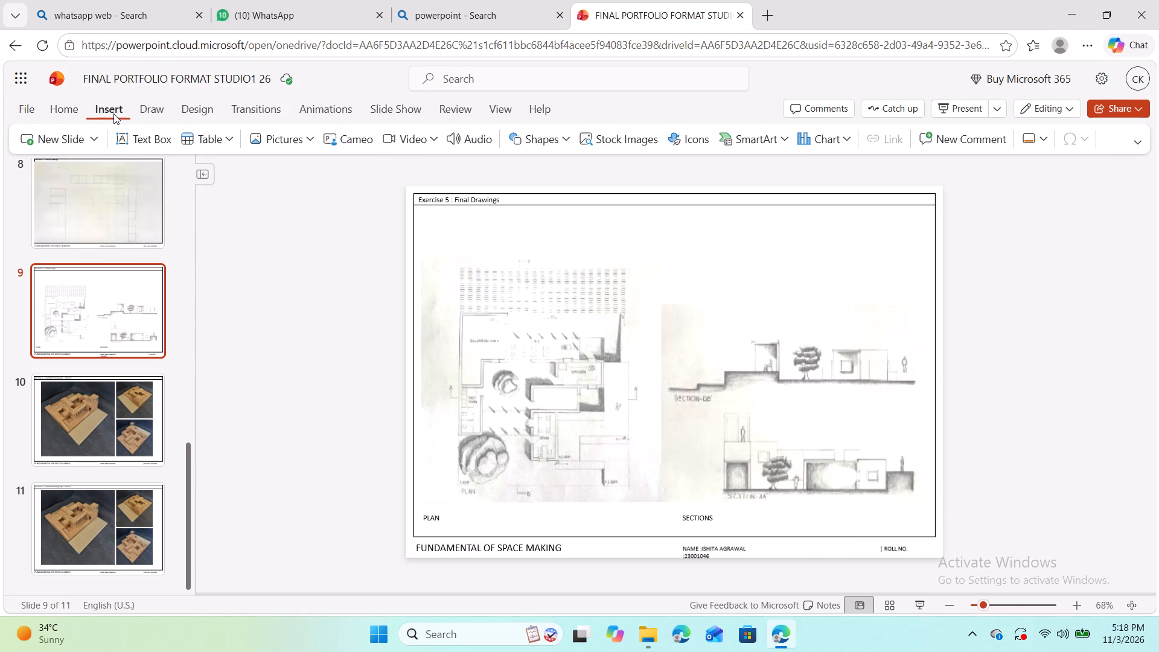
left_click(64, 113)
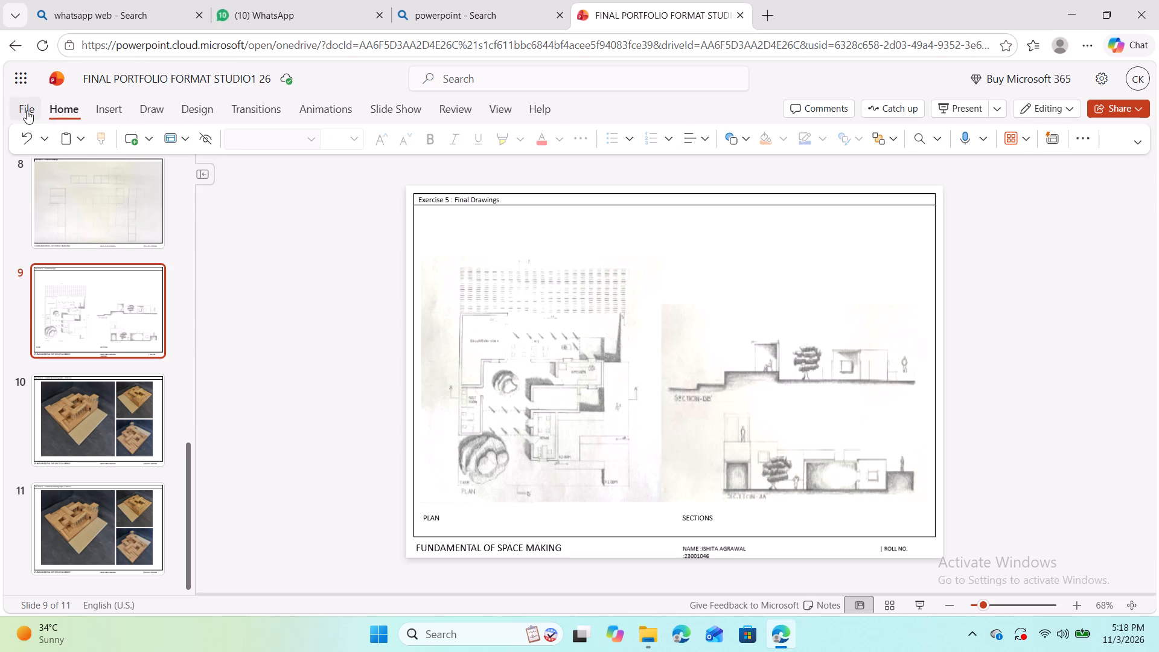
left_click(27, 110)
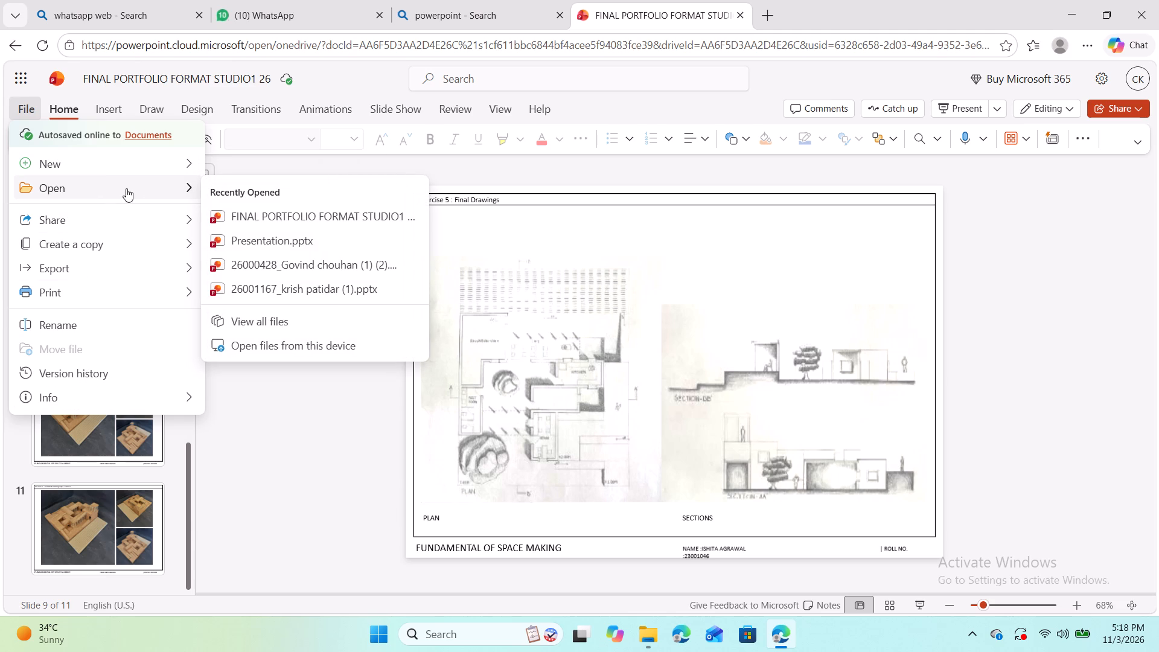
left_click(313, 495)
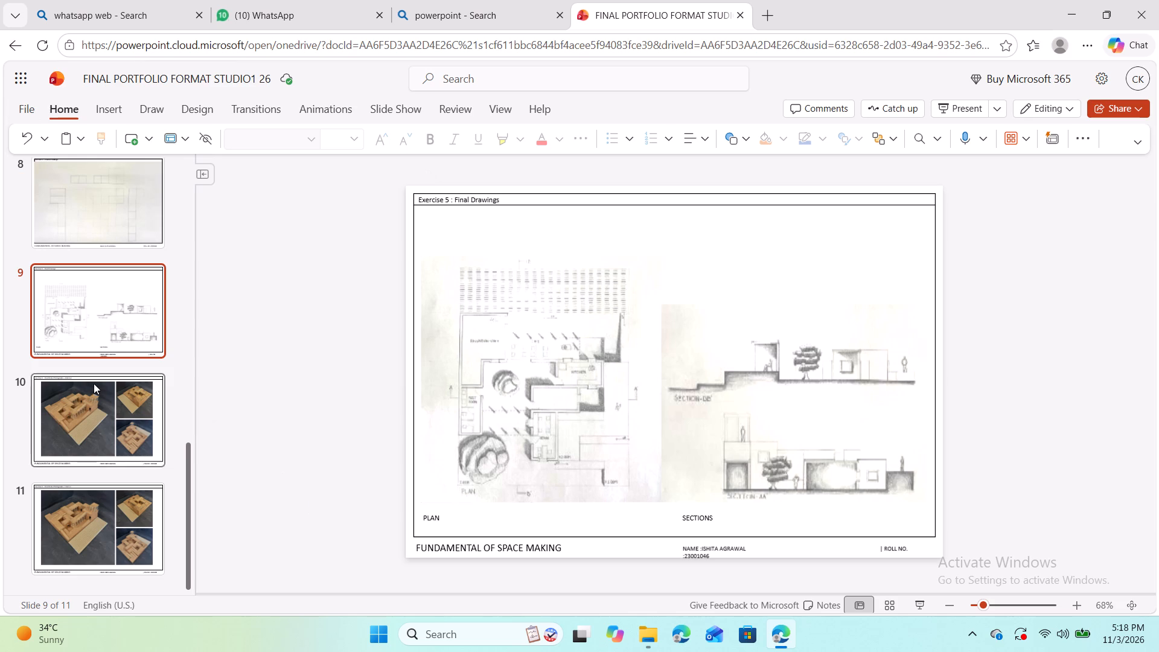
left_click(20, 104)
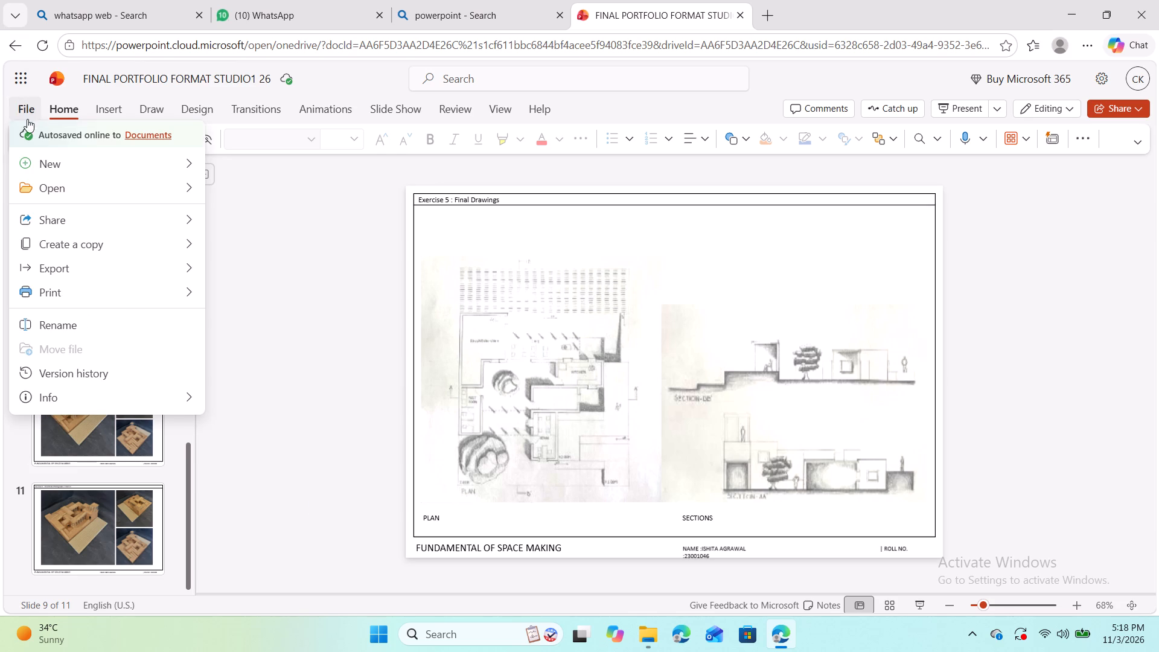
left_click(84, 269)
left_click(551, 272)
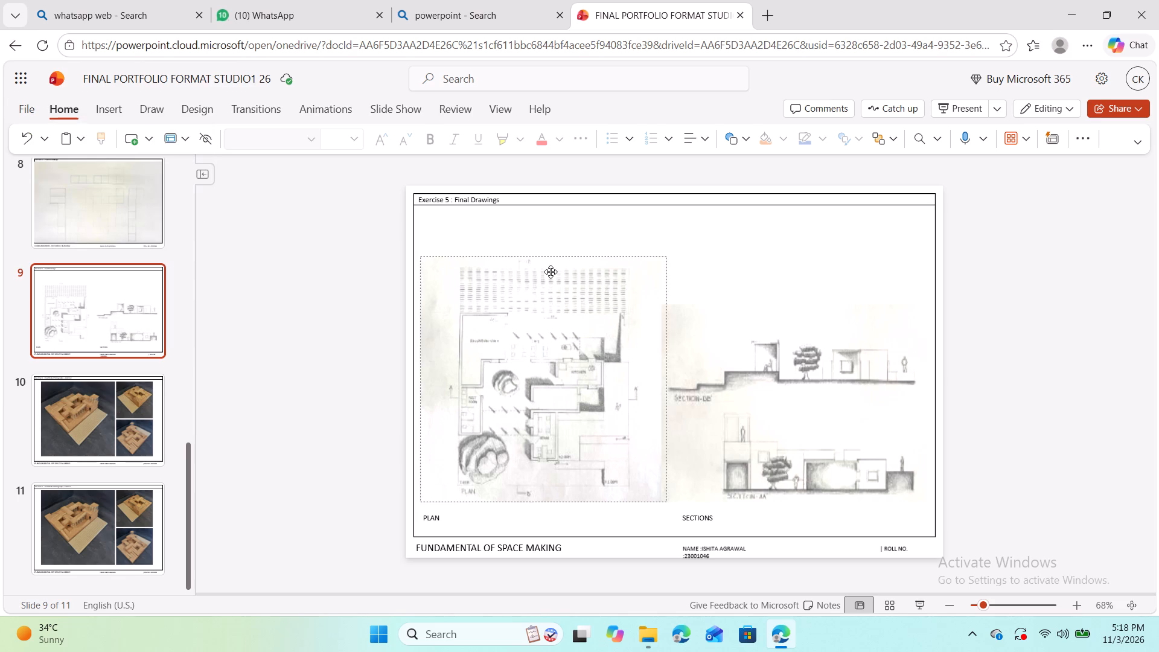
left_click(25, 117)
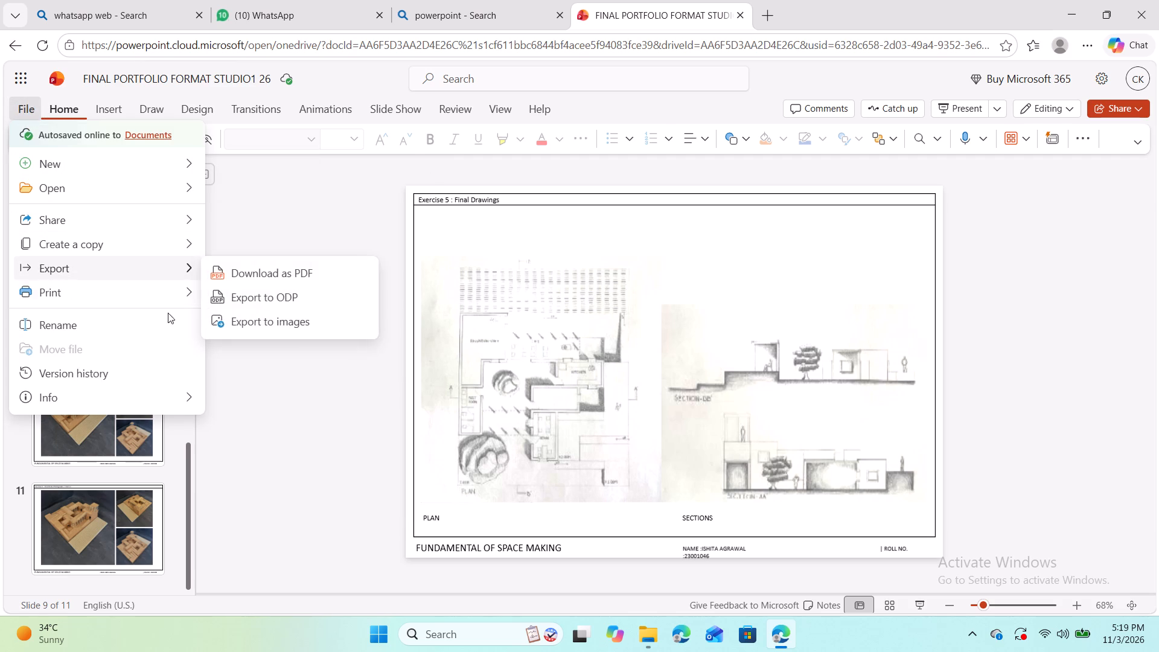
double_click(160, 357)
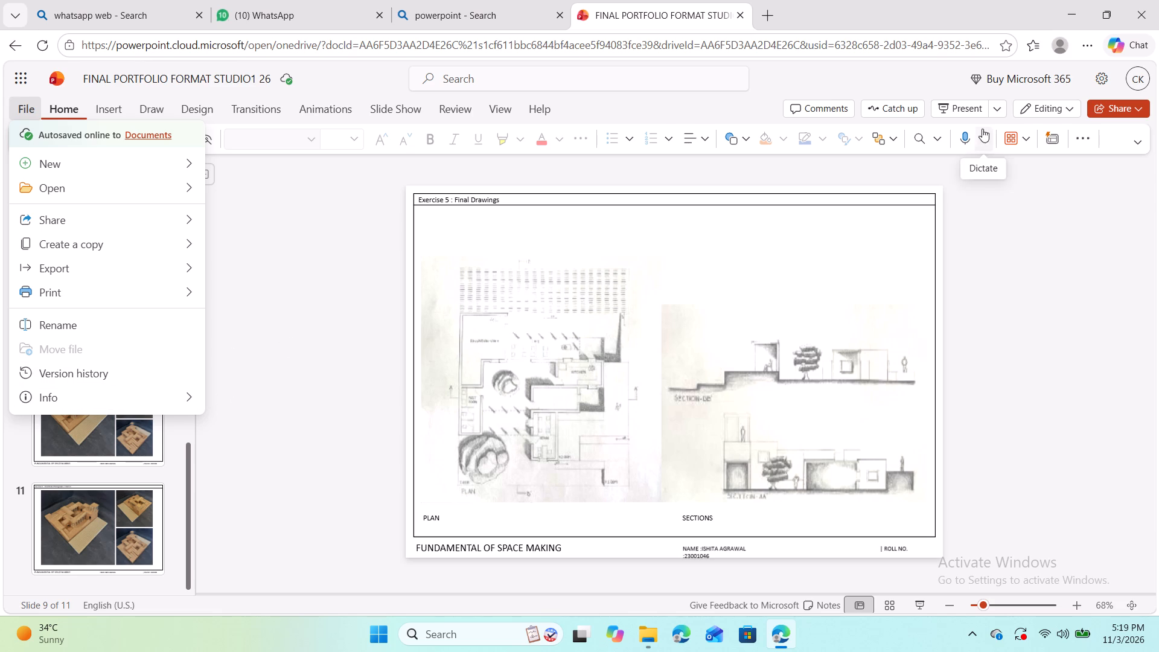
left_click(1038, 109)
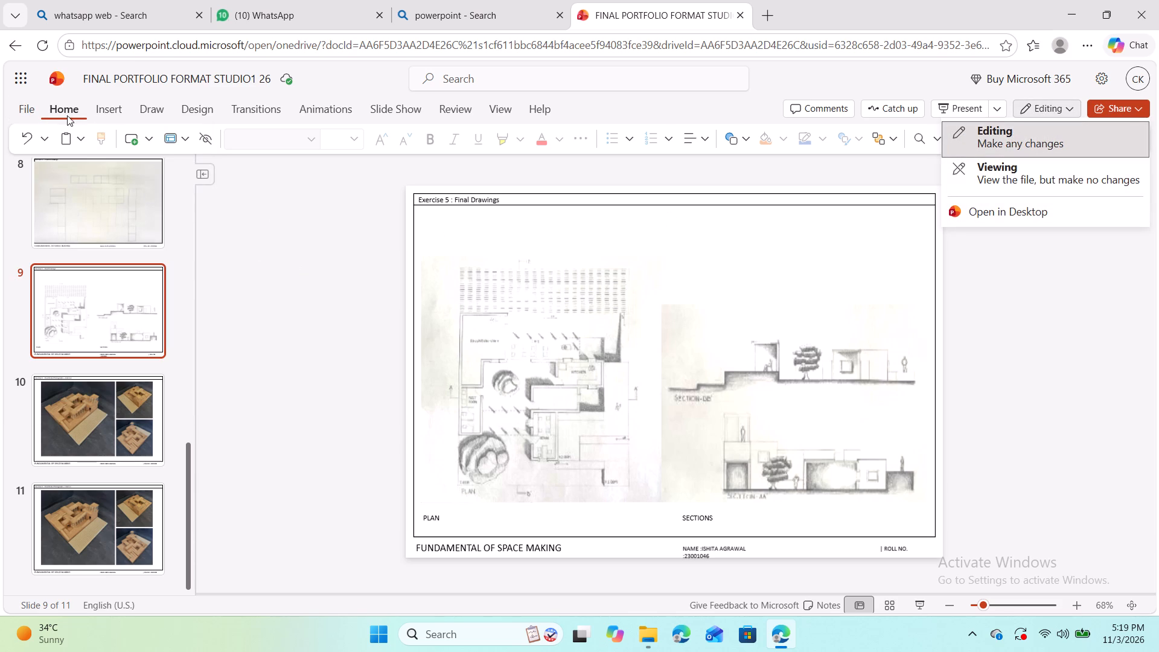
Open the view of all files for opening a presentation, check the recent ones, and switch to My files.
left_click(31, 108)
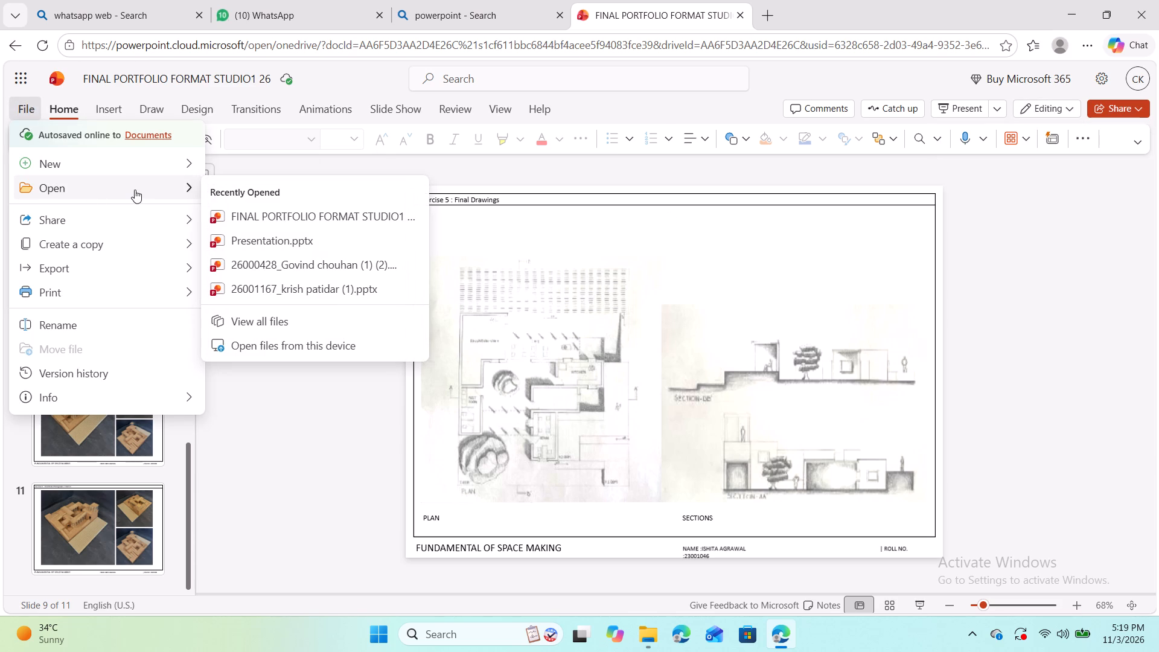
left_click(183, 193)
left_click(178, 167)
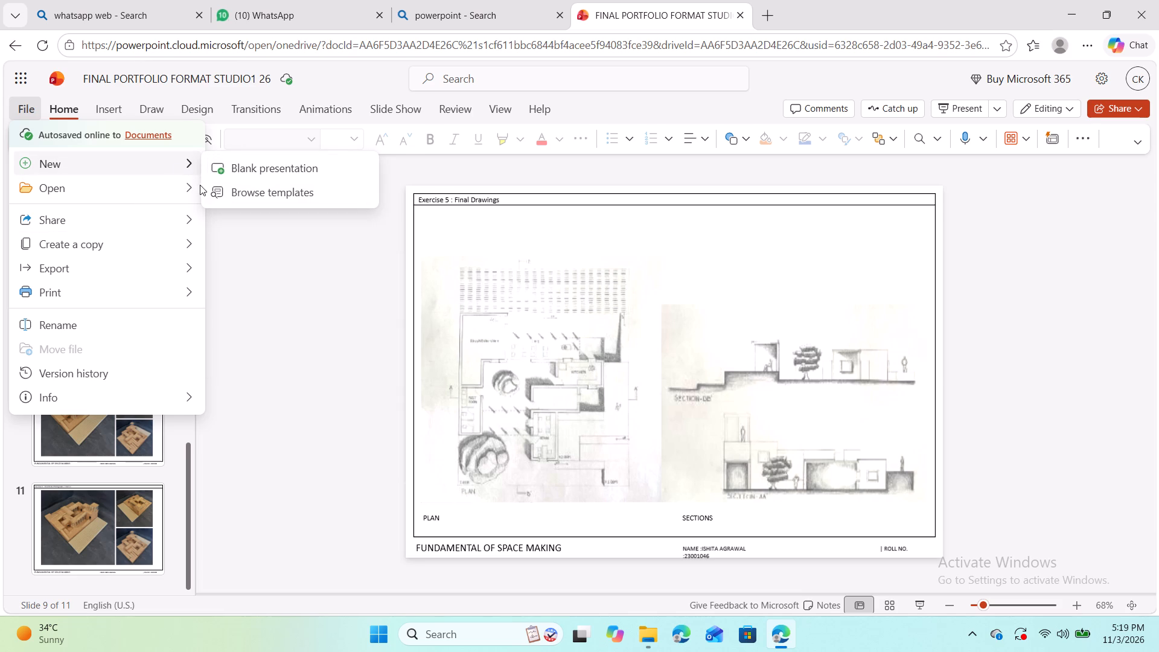
left_click(171, 191)
left_click(188, 191)
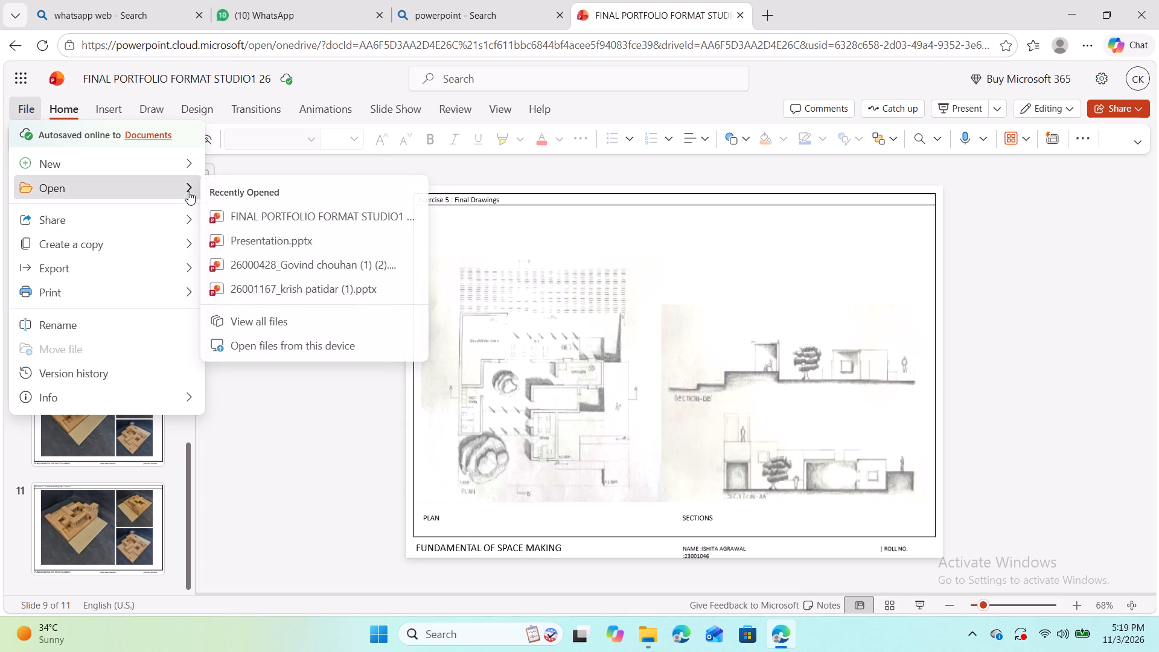
left_click(188, 191)
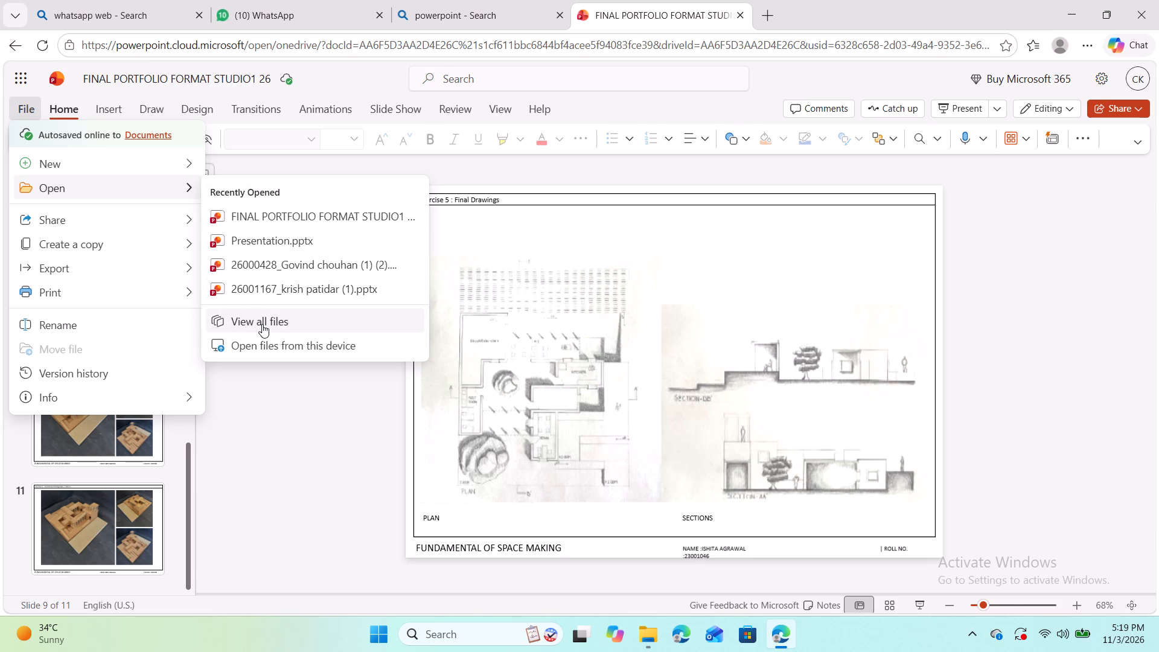
left_click(262, 324)
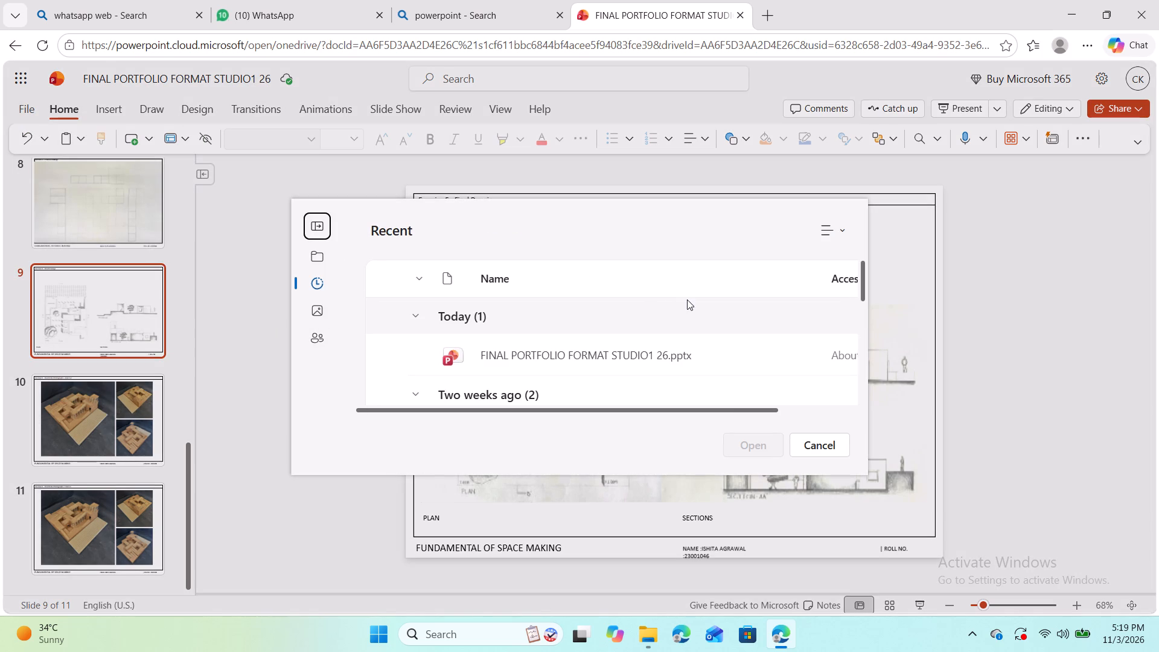
scroll(681, 313, "down", 3)
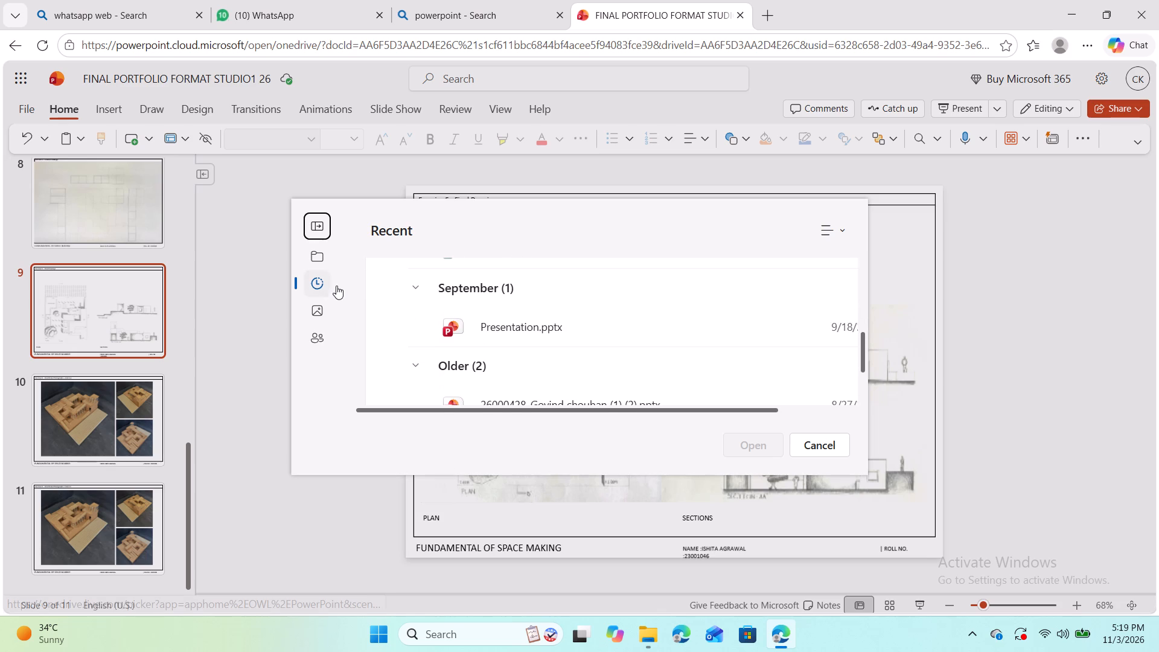
left_click(333, 264)
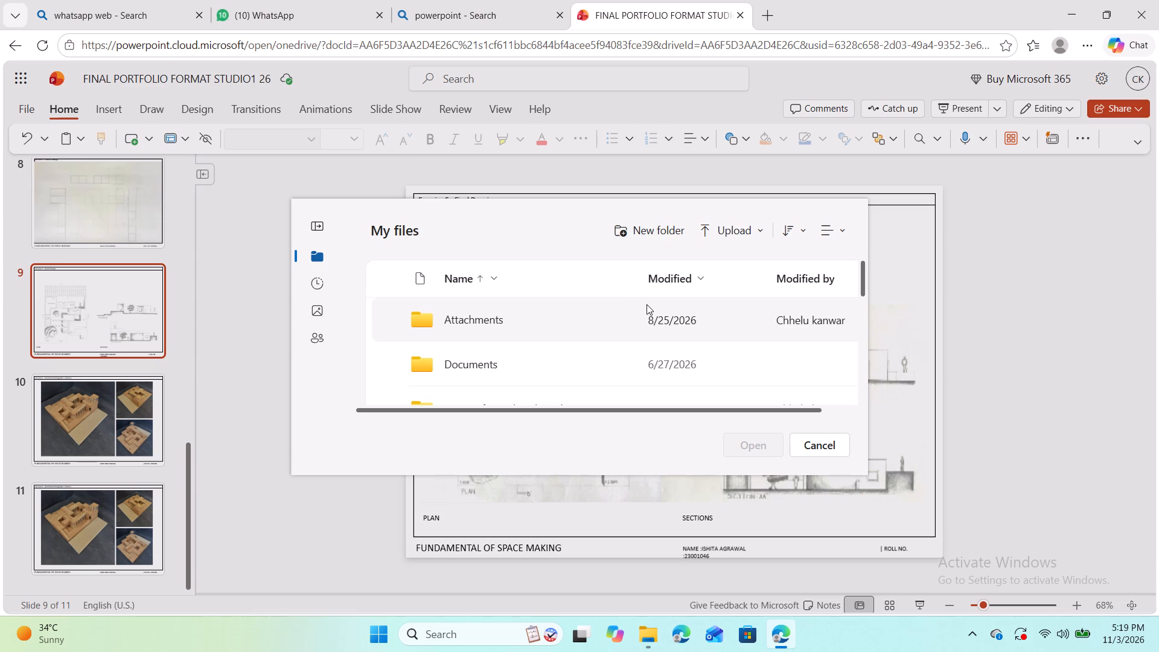
Create a new folder in My files named with the student's first name and roll number.
left_click(644, 234)
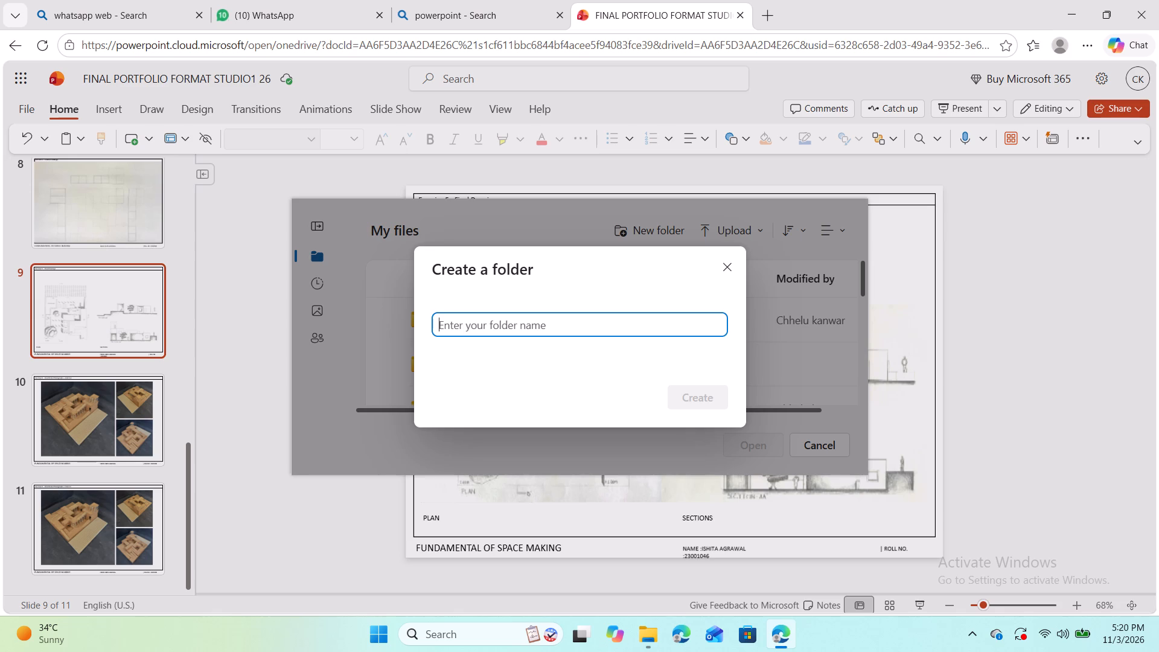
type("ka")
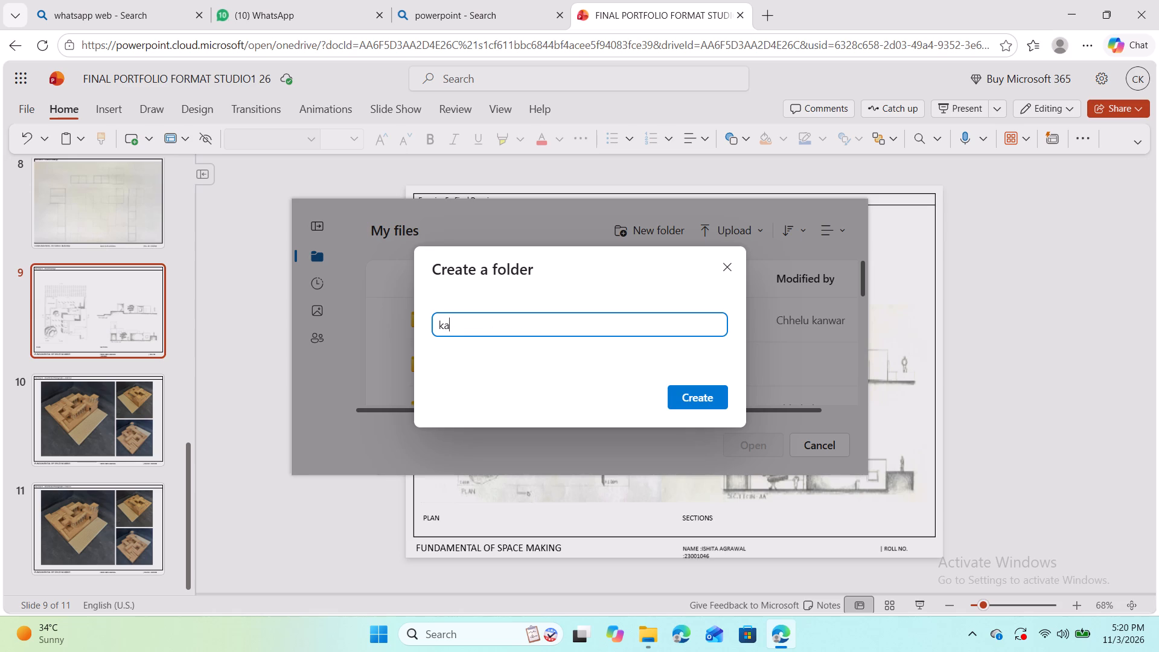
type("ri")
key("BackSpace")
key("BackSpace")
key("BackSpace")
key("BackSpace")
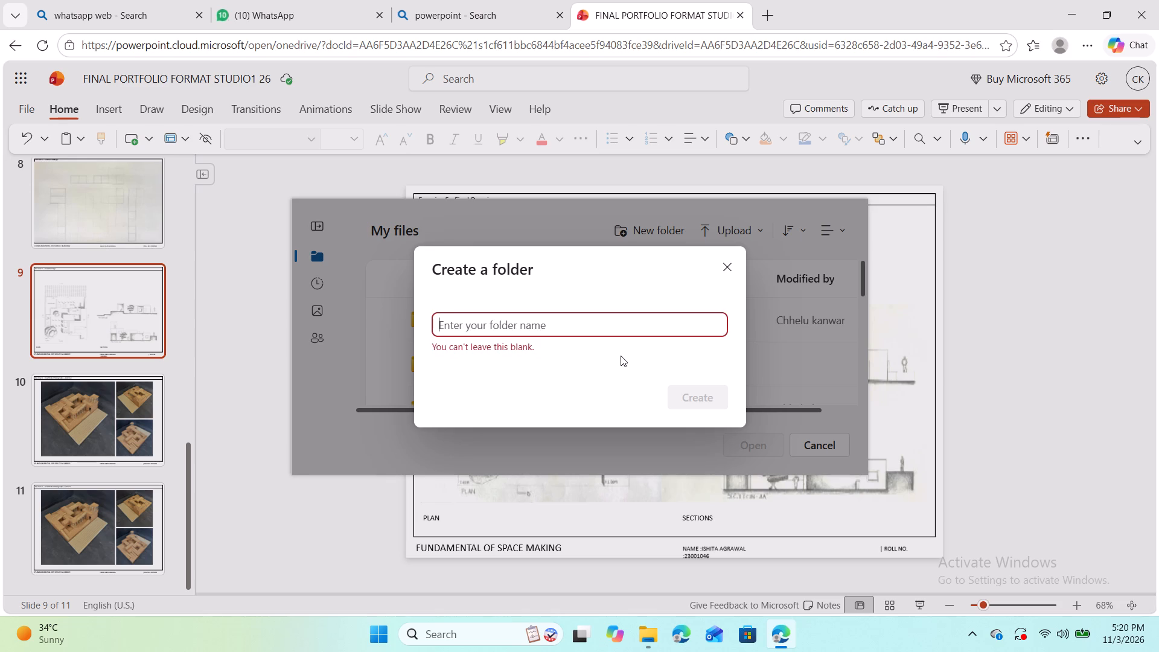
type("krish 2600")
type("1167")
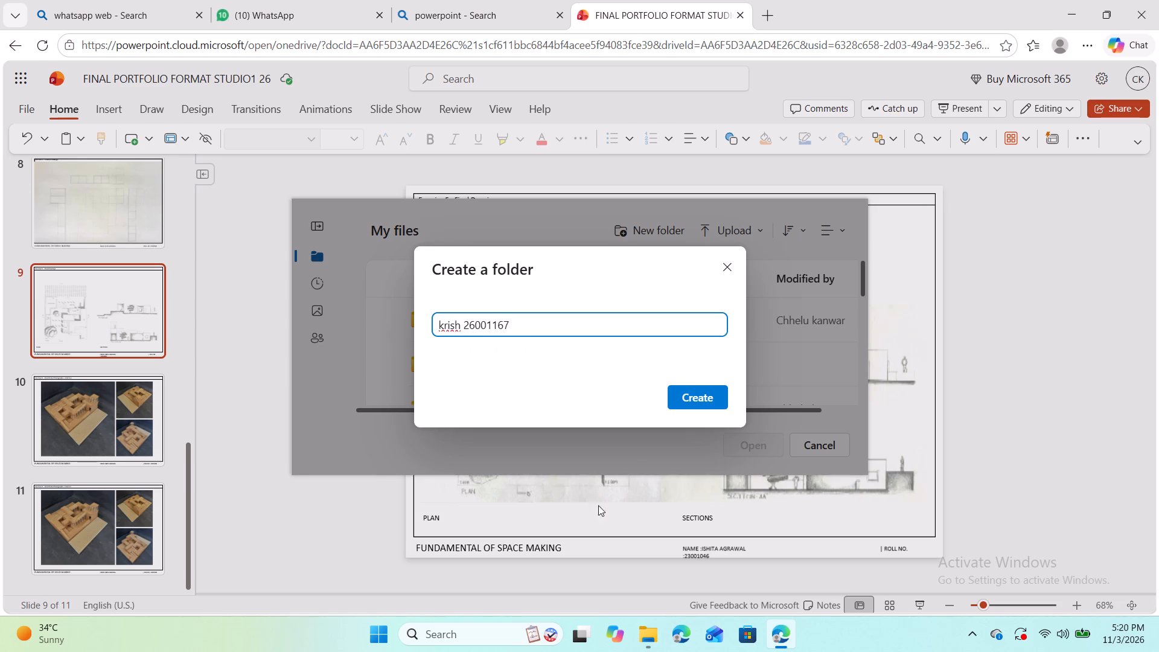
left_click(697, 397)
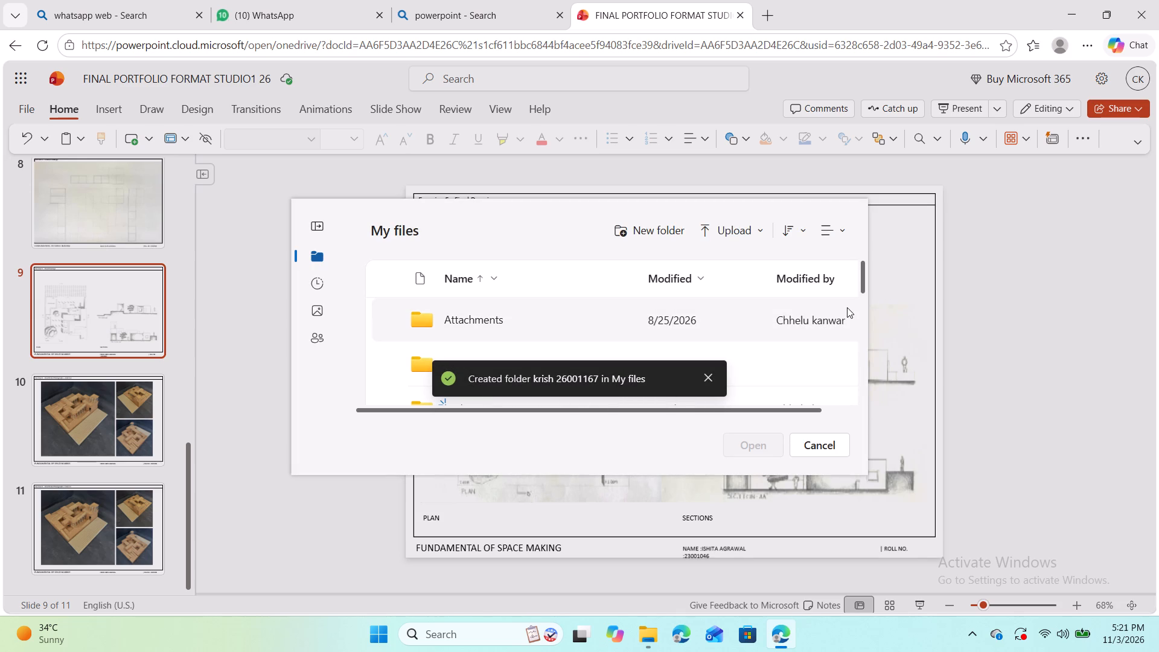
Look through the My files list for the new folder and the FINAL PORTFOLIO FORMAT STUDIO1 26 presentation.
scroll(860, 303, "down", 4)
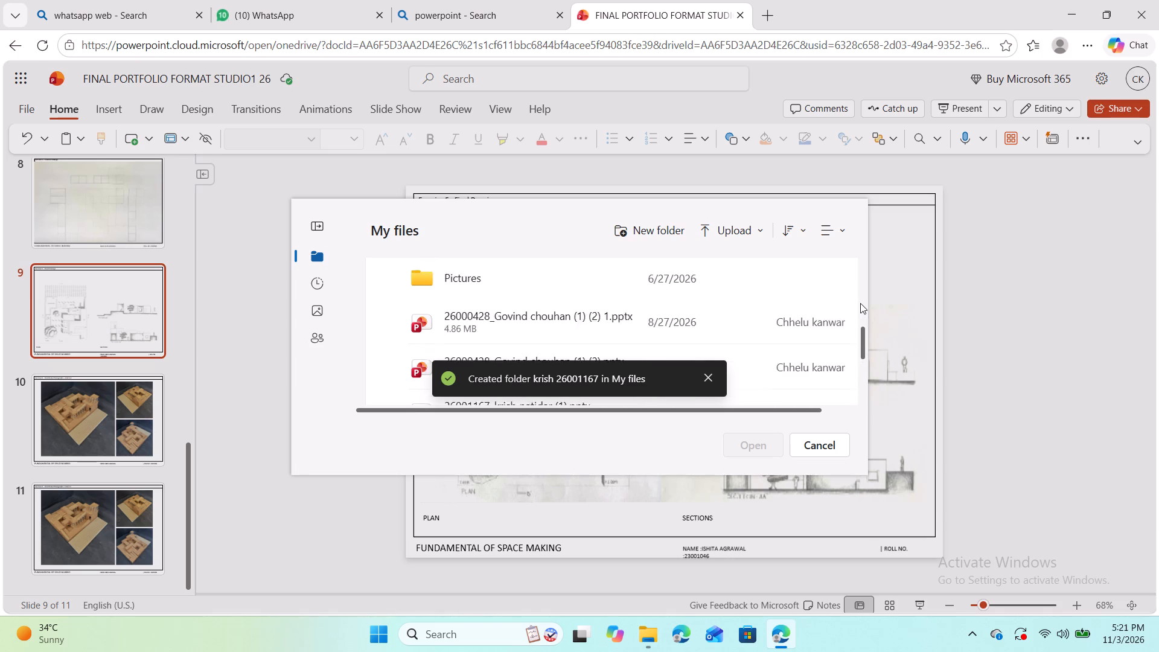
scroll(860, 303, "down", 3)
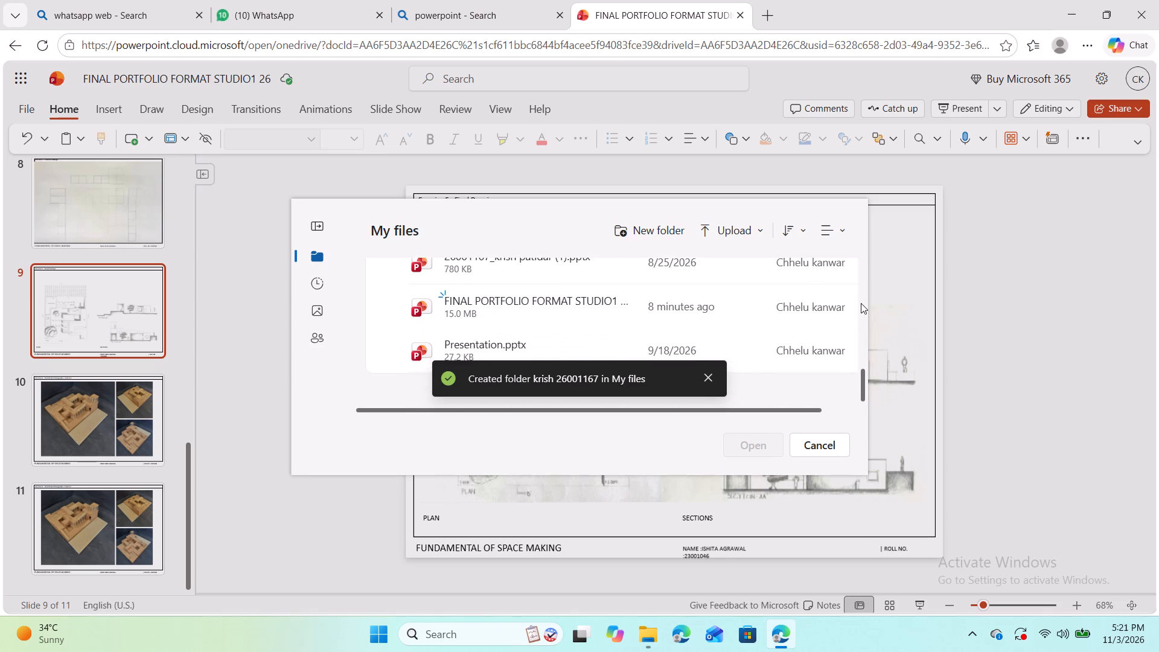
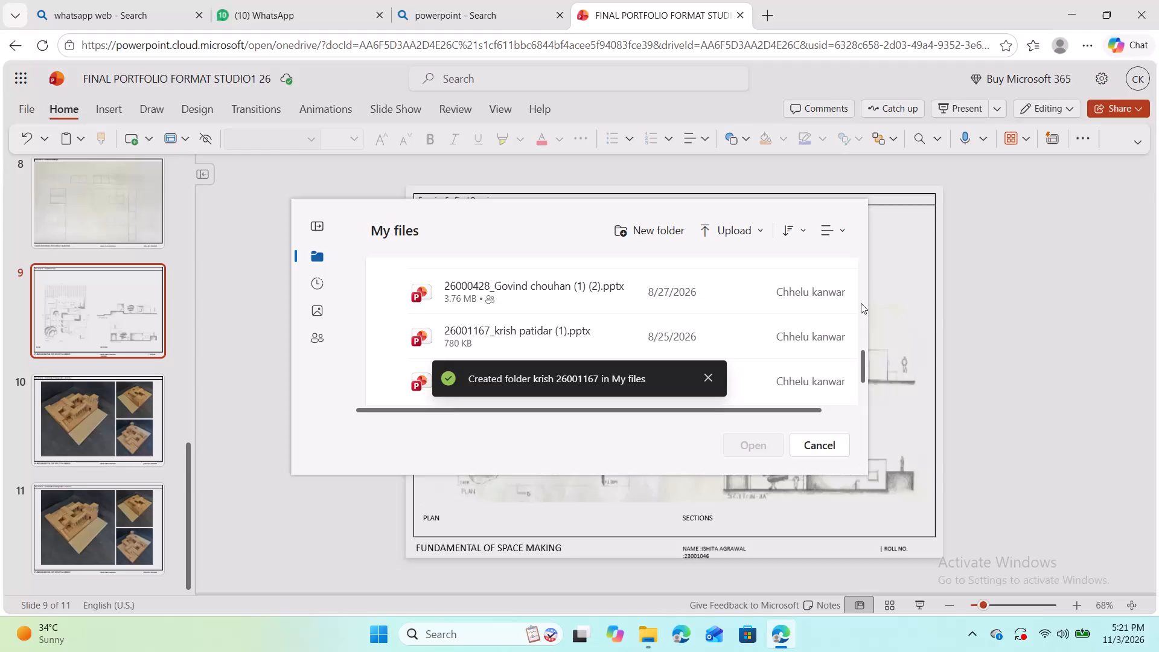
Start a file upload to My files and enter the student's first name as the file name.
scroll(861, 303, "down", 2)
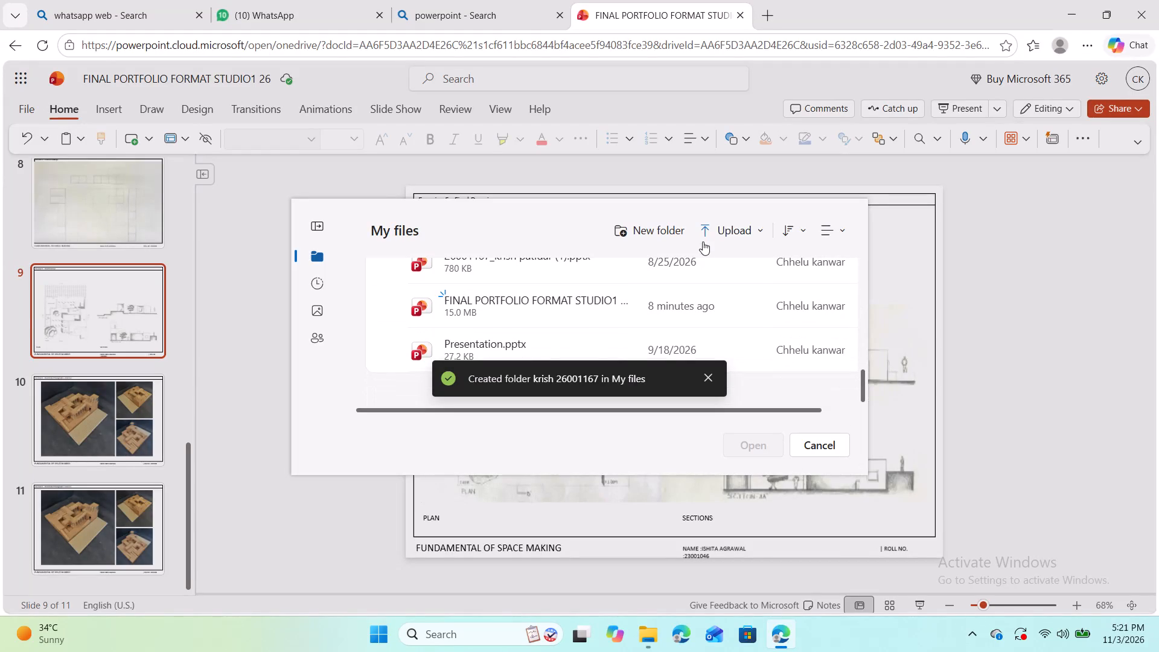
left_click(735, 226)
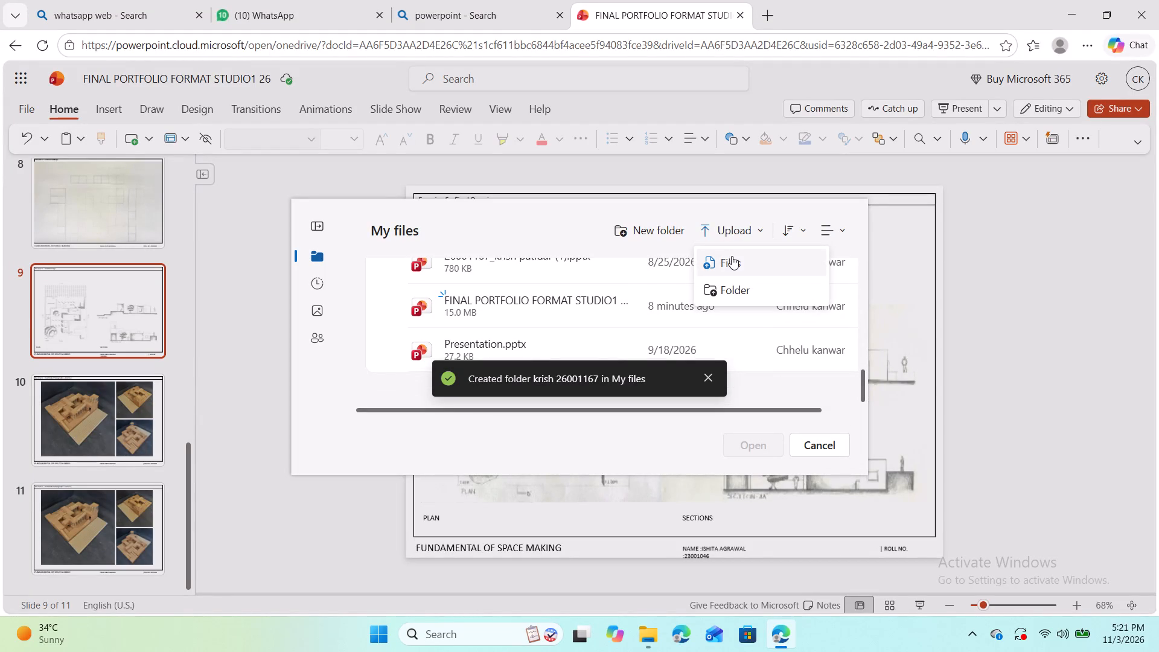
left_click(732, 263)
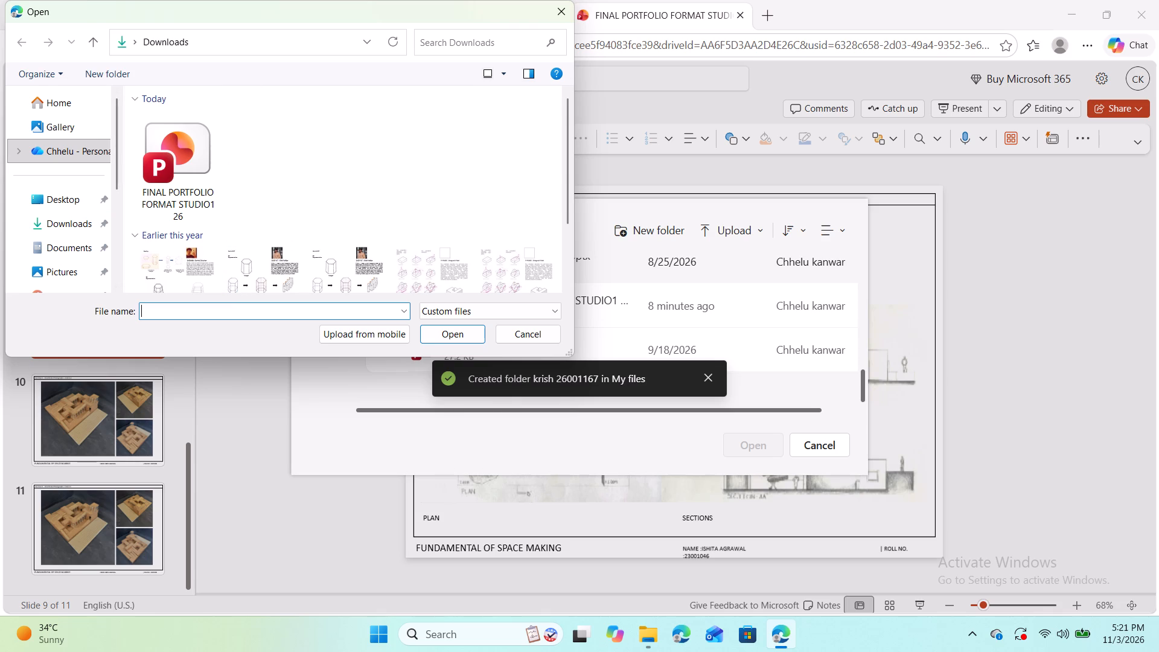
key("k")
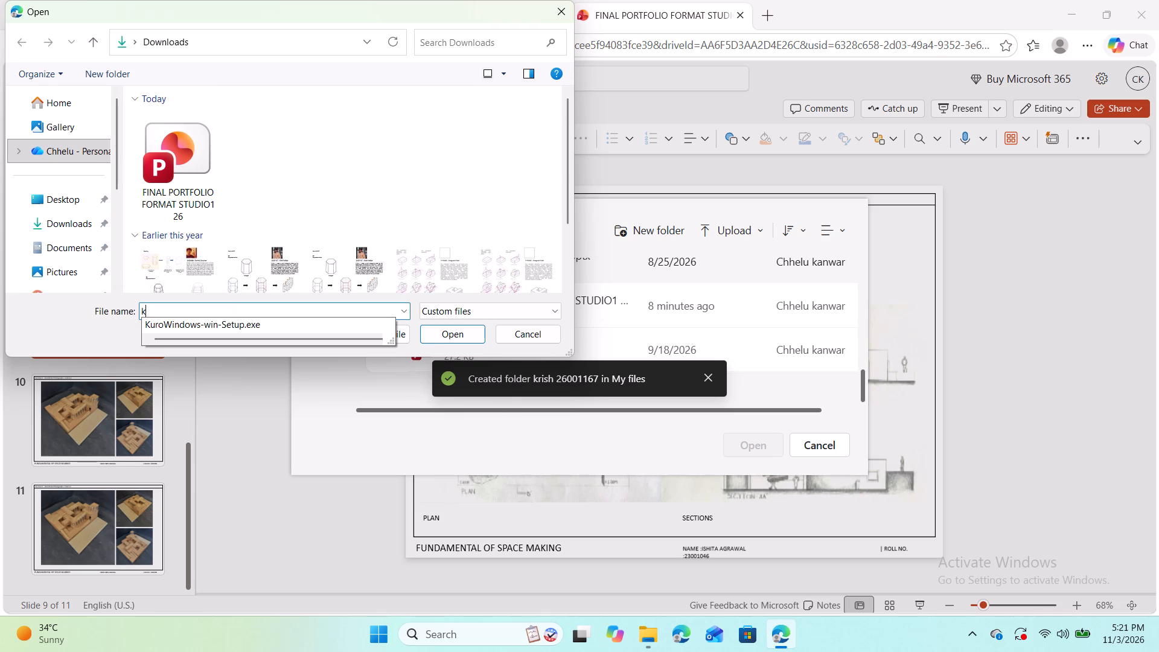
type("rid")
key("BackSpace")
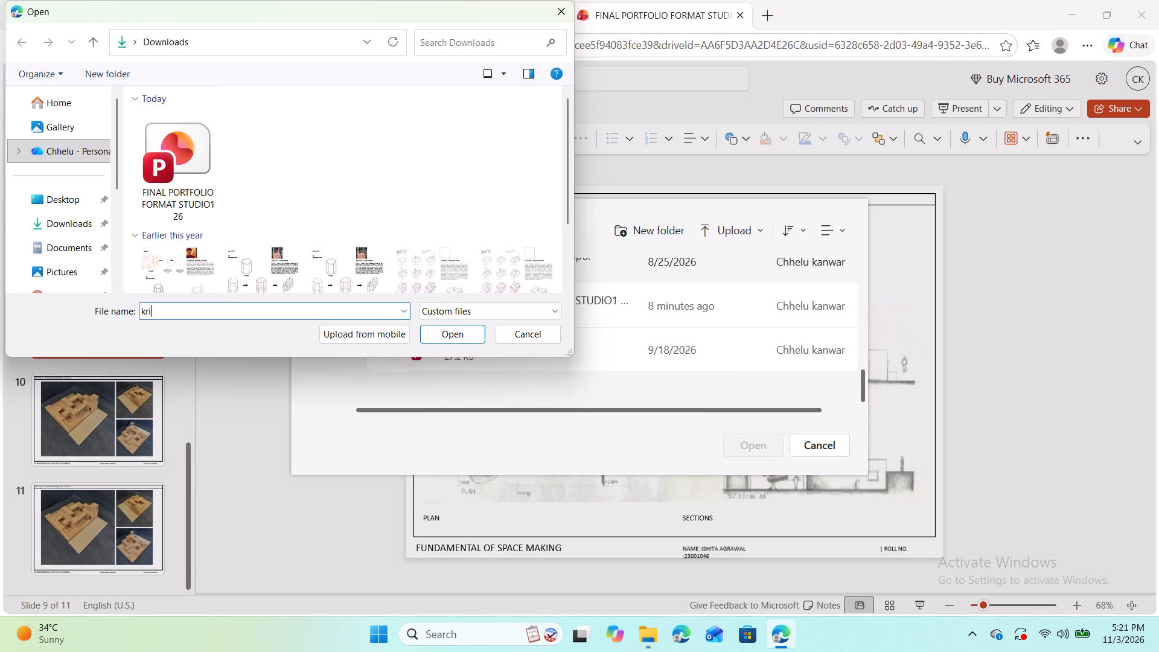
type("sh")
Look through the Desktop, Downloads, Documents and Home locations for the student's file to upload.
left_click(103, 196)
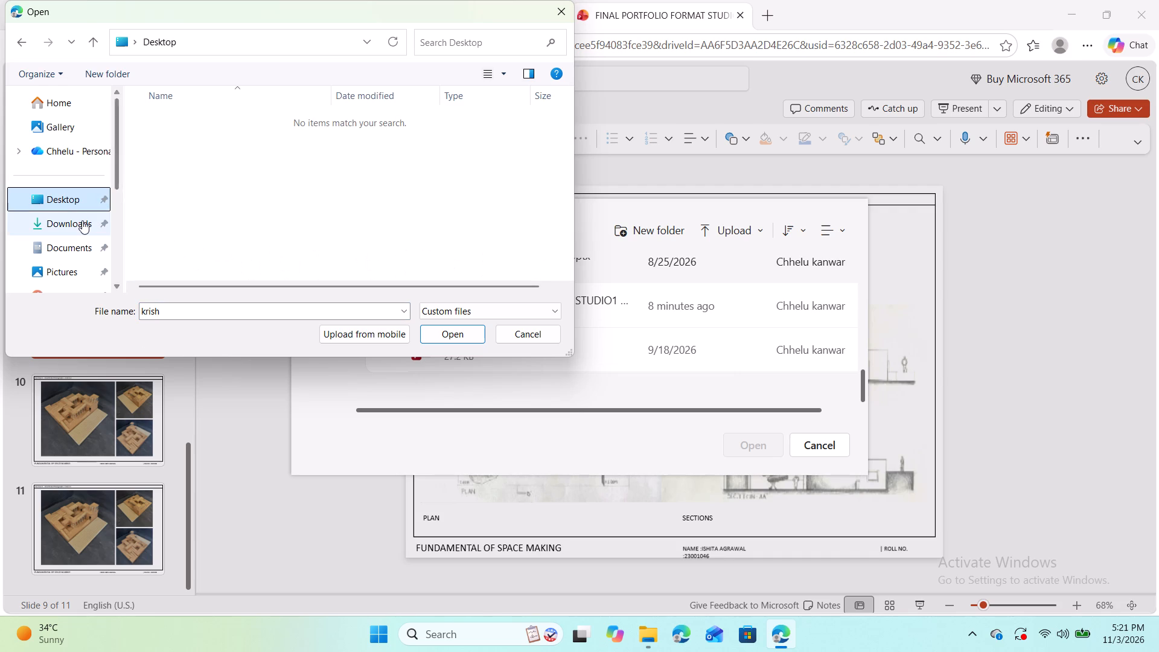
left_click(82, 225)
left_click(82, 249)
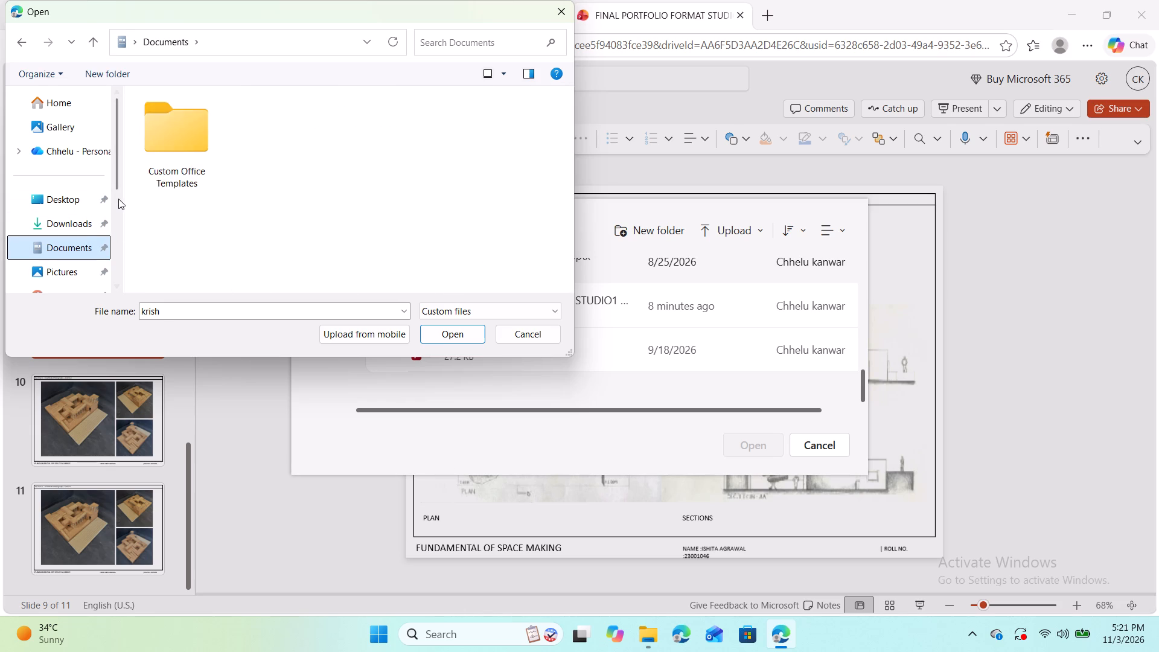
scroll(120, 208, "down", 1)
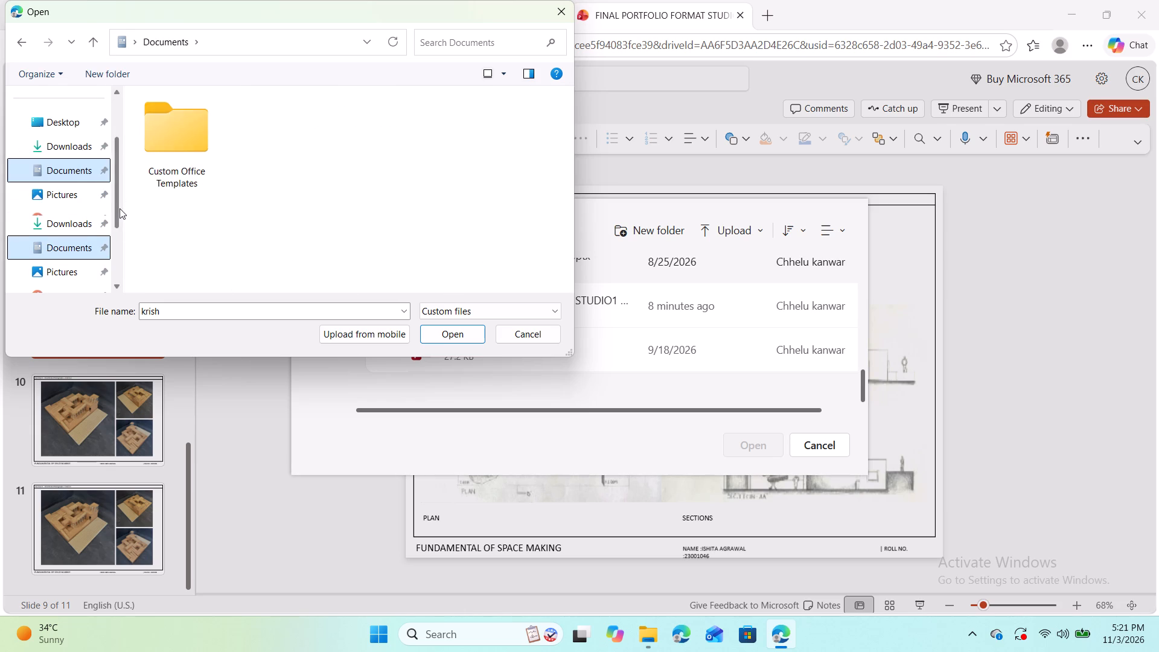
scroll(120, 208, "down", 1)
scroll(83, 190, "up", 2)
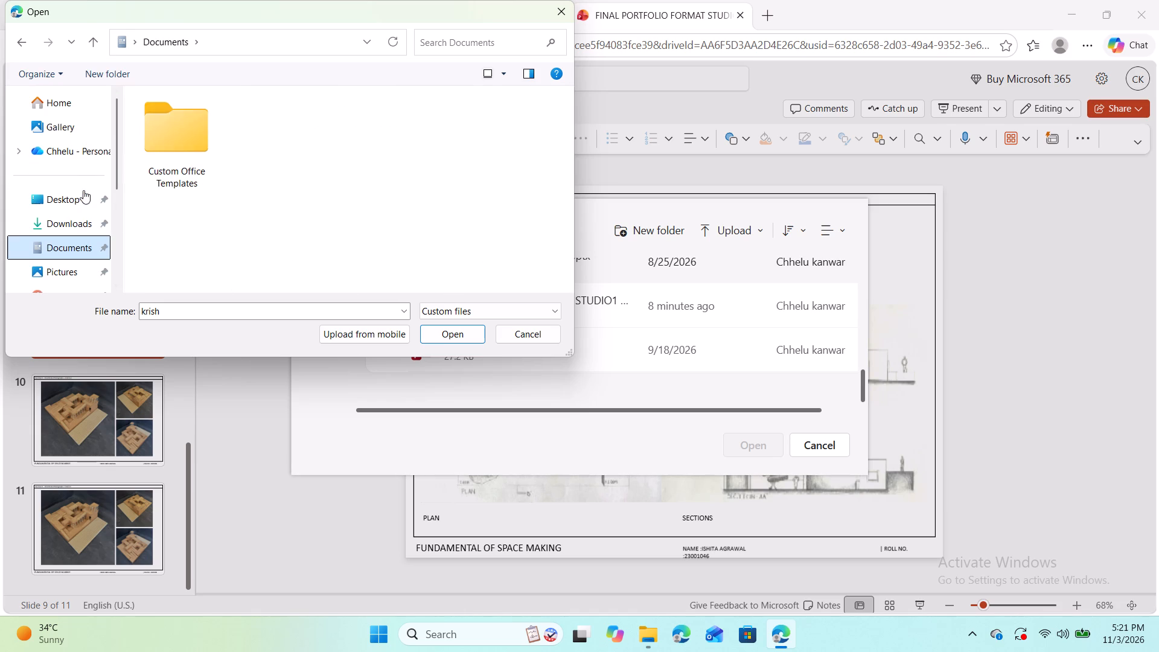
scroll(83, 190, "up", 2)
left_click(60, 110)
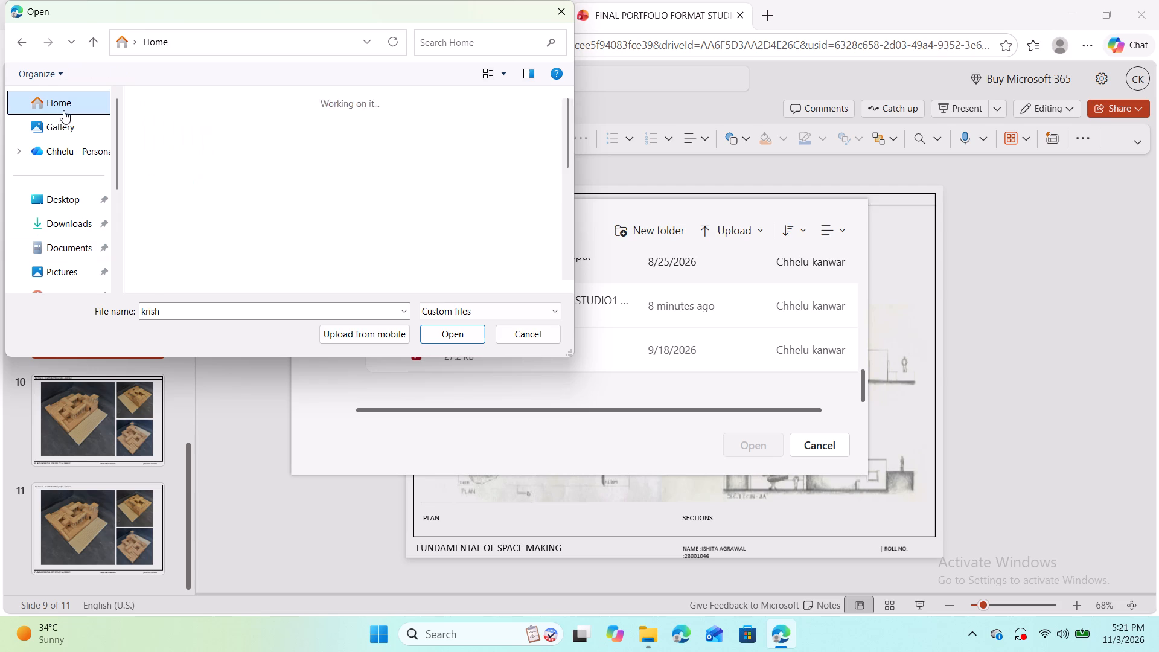
scroll(262, 162, "down", 1)
scroll(263, 167, "up", 1)
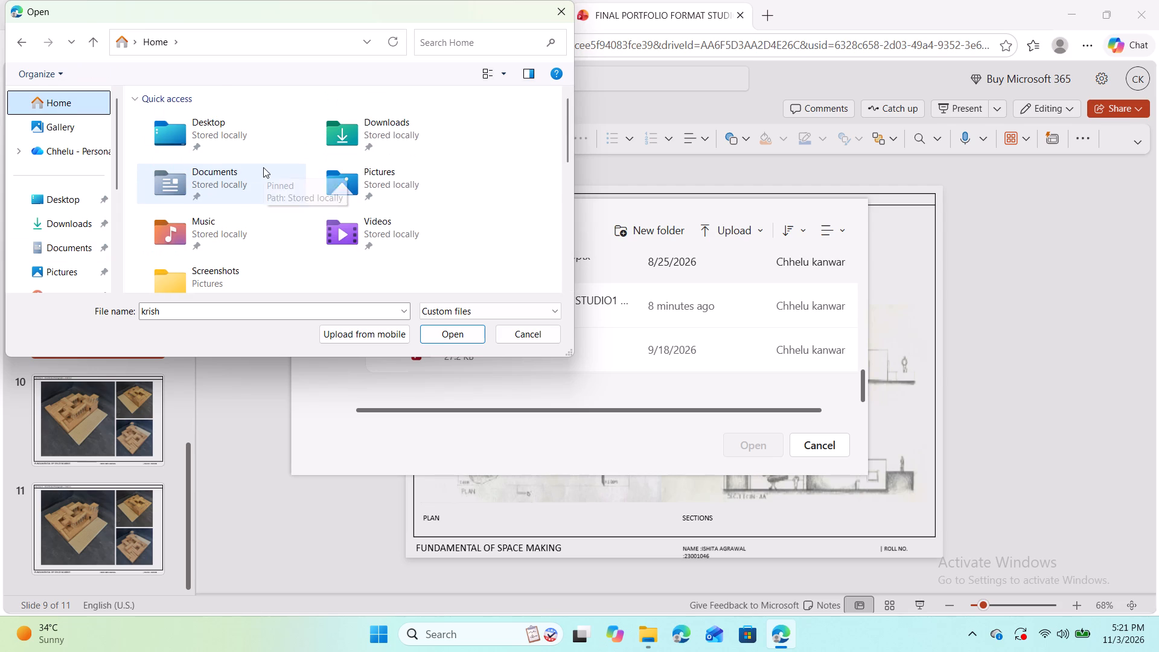
scroll(263, 167, "up", 1)
left_click(220, 145)
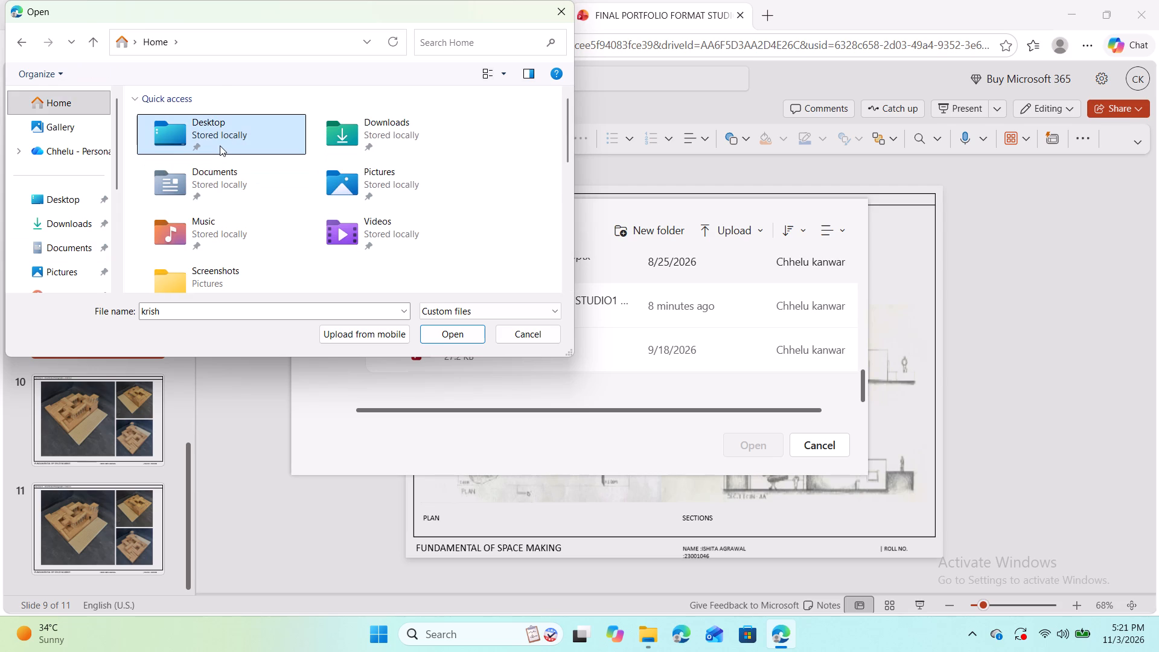
left_click(220, 145)
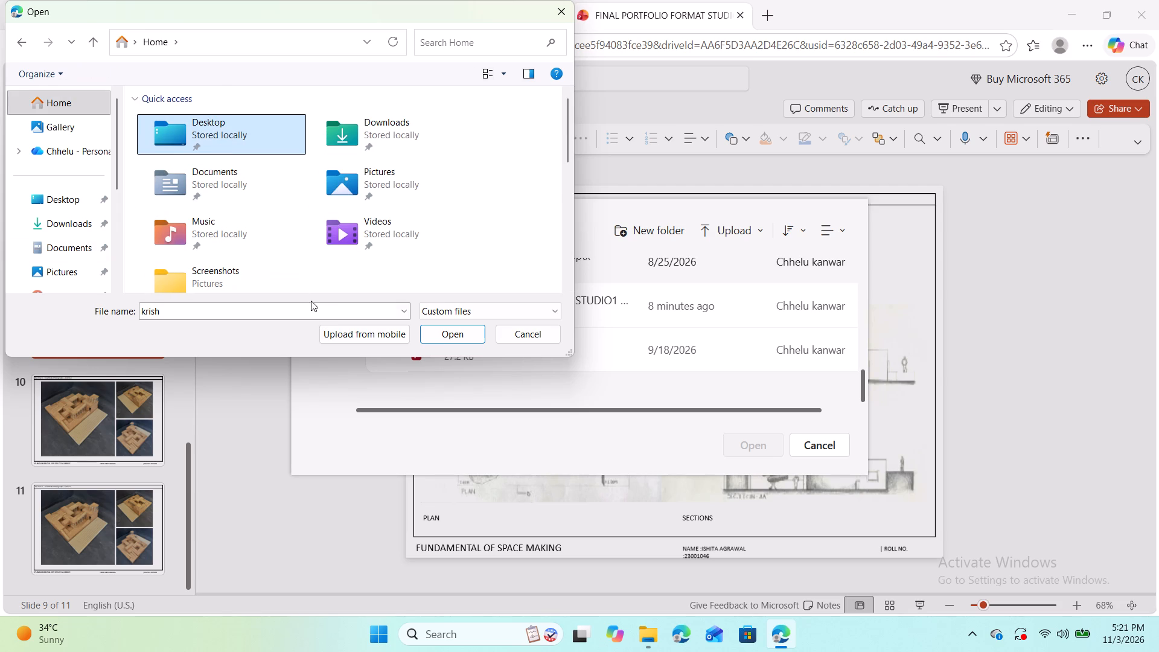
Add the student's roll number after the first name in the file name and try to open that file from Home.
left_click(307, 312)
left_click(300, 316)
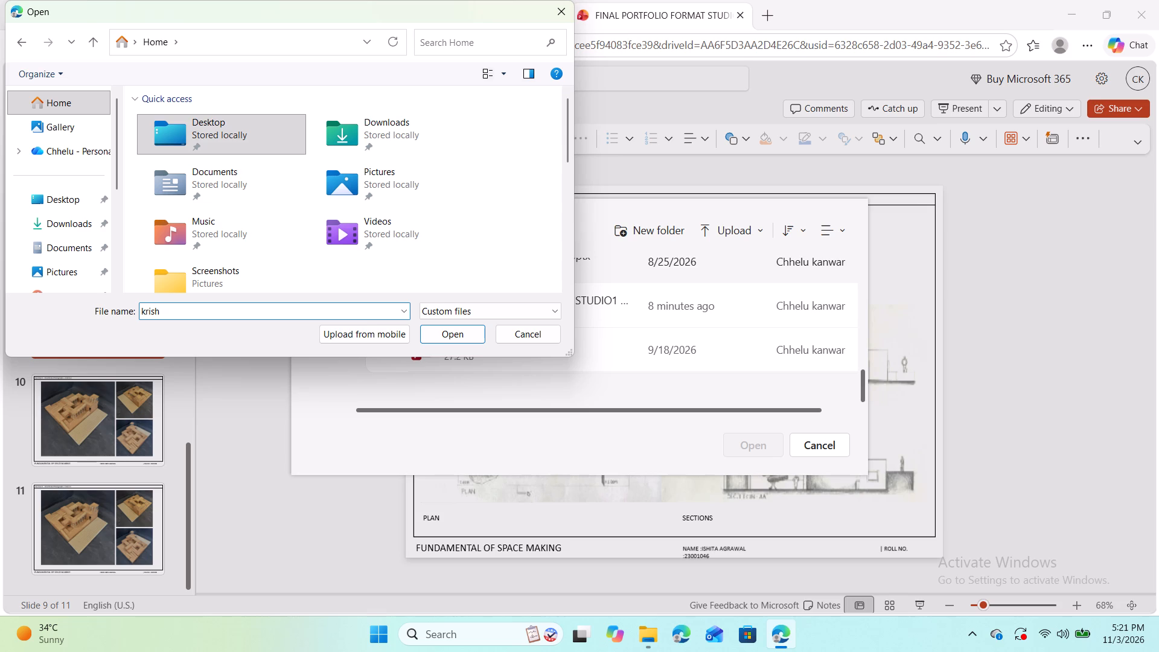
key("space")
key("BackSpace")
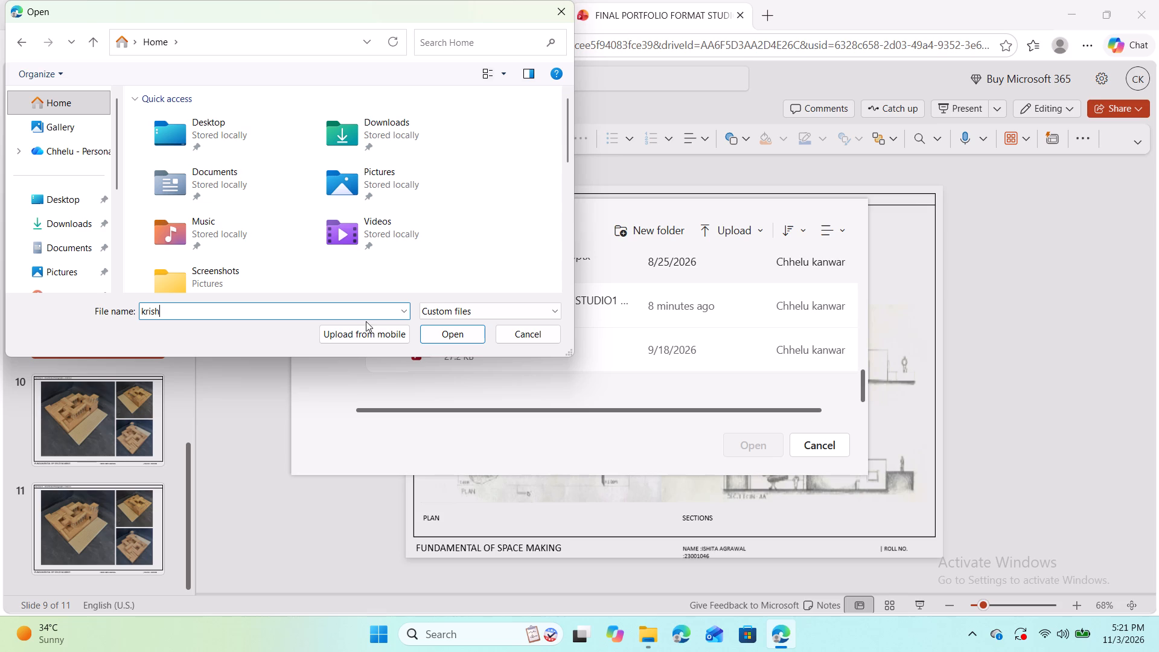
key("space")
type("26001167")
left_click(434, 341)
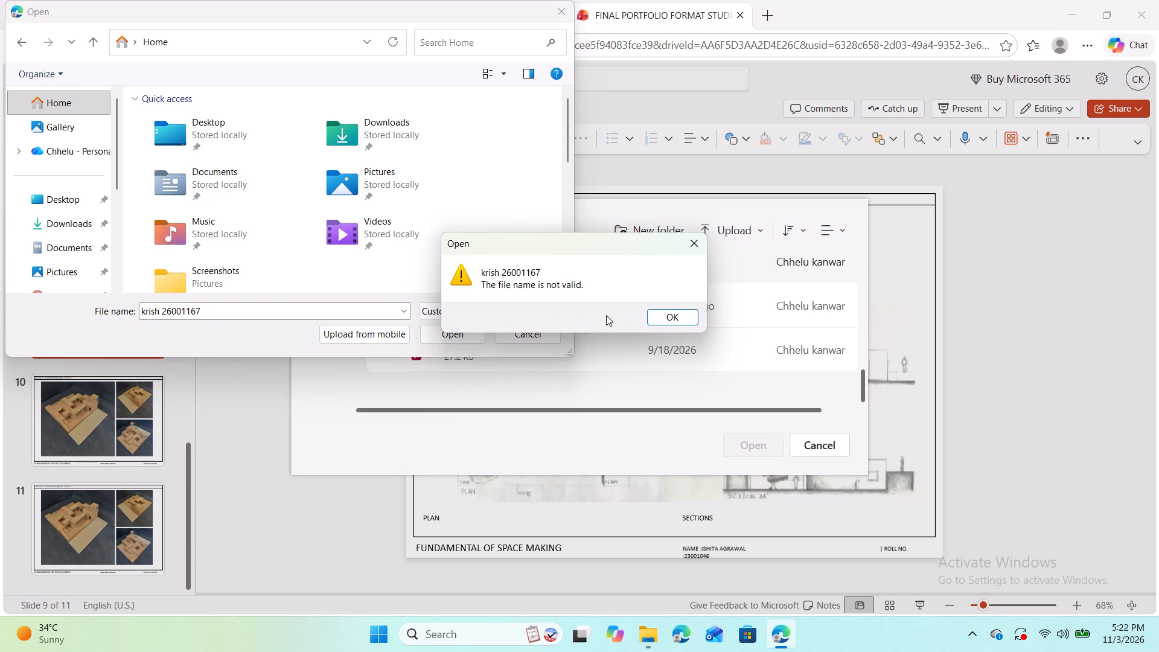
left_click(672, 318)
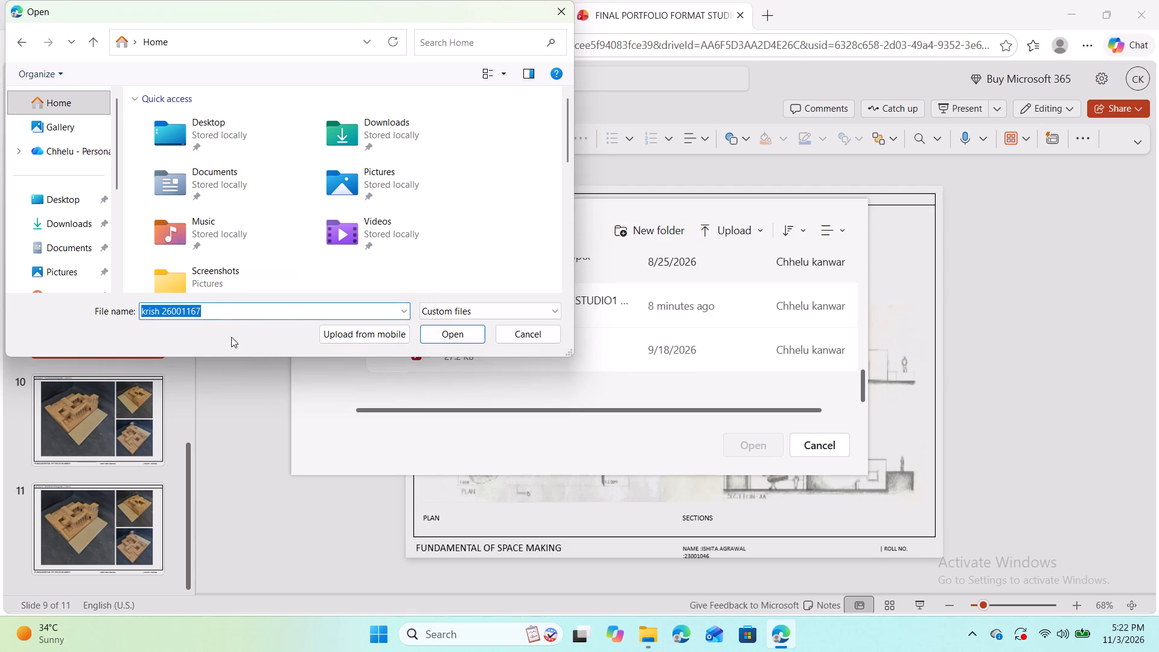
Copy the entered file name, show all file types, and check the Documents and Desktop folders for the student's file.
key("ctrl+c")
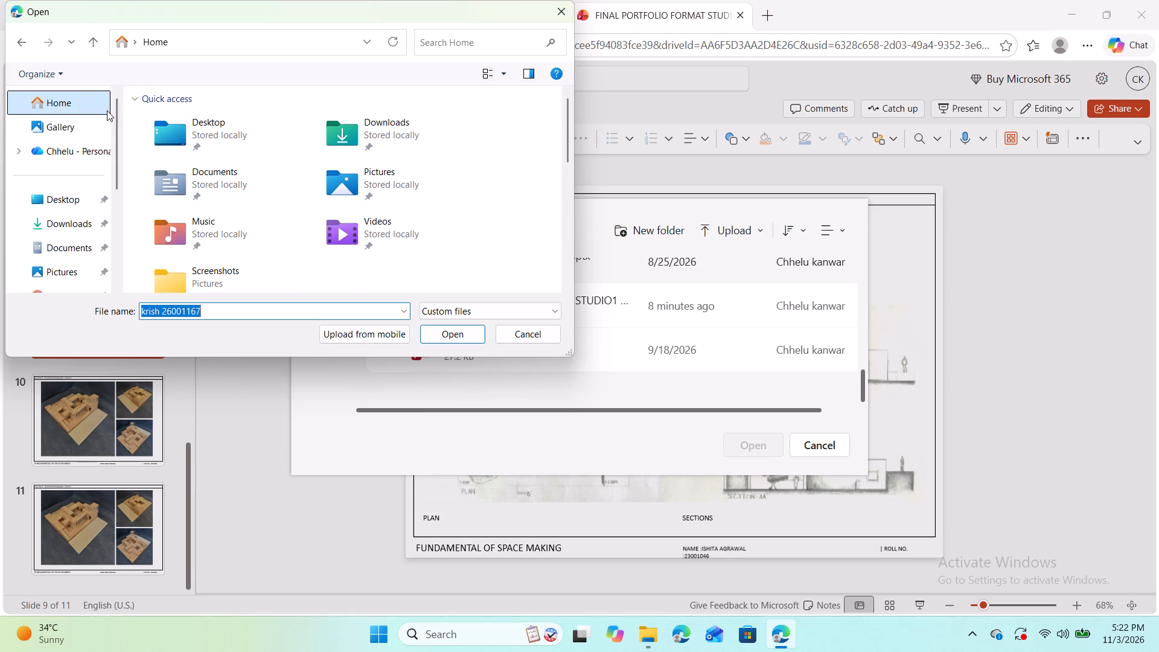
scroll(109, 141, "down", 2)
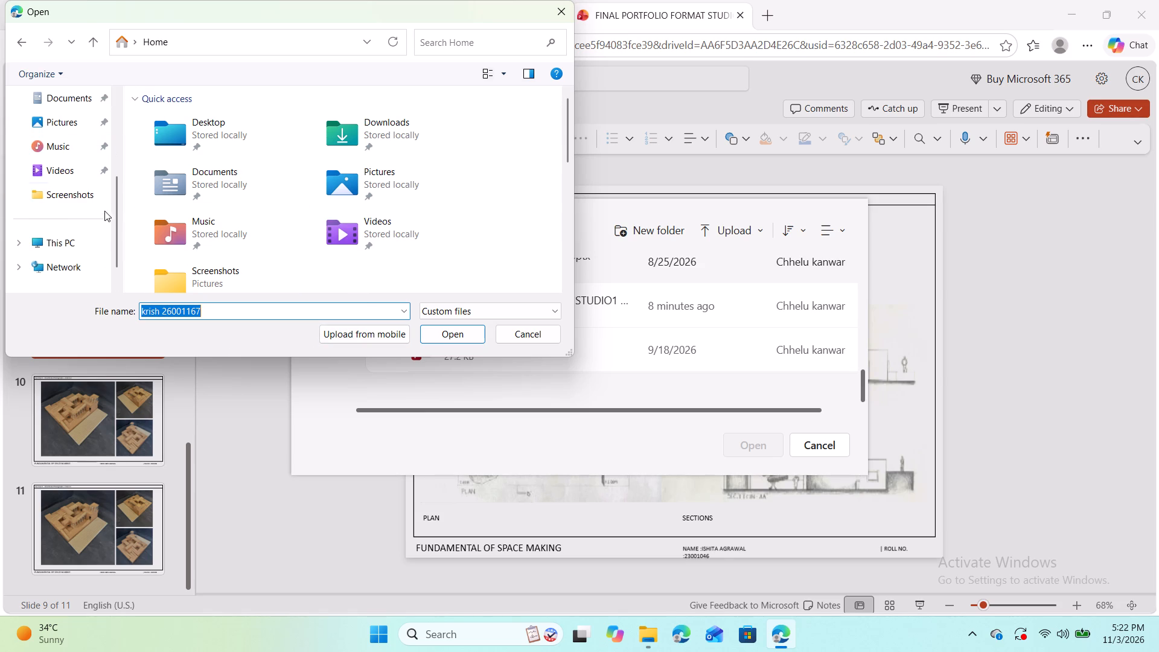
scroll(74, 176, "up", 1)
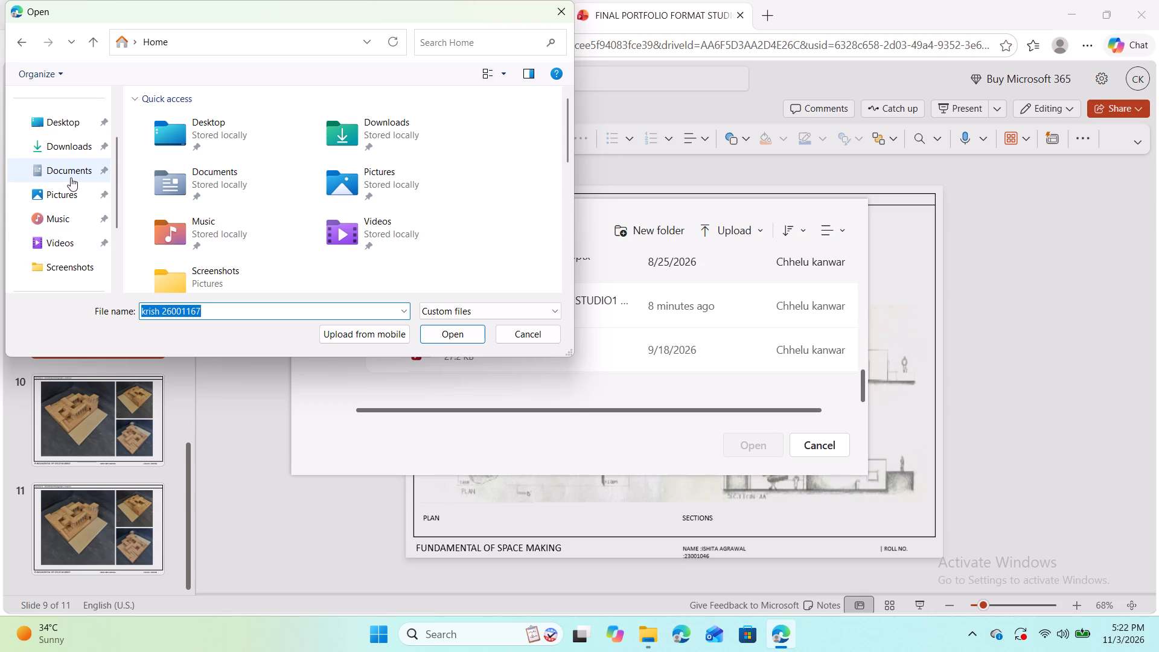
left_click(71, 177)
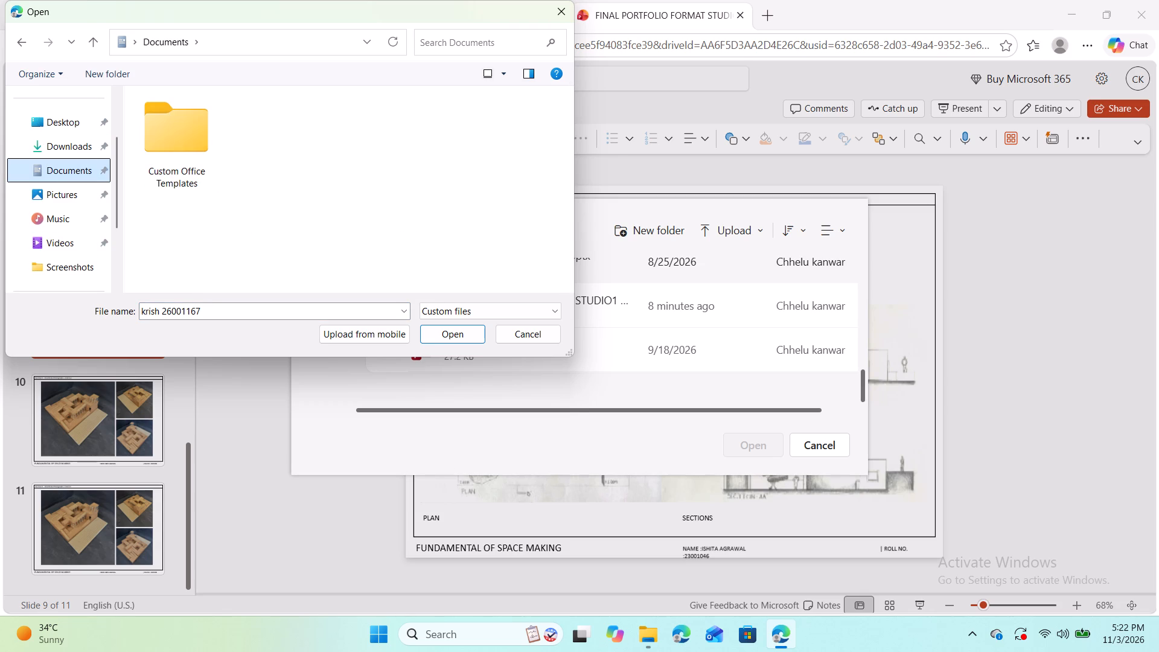
left_click(475, 314)
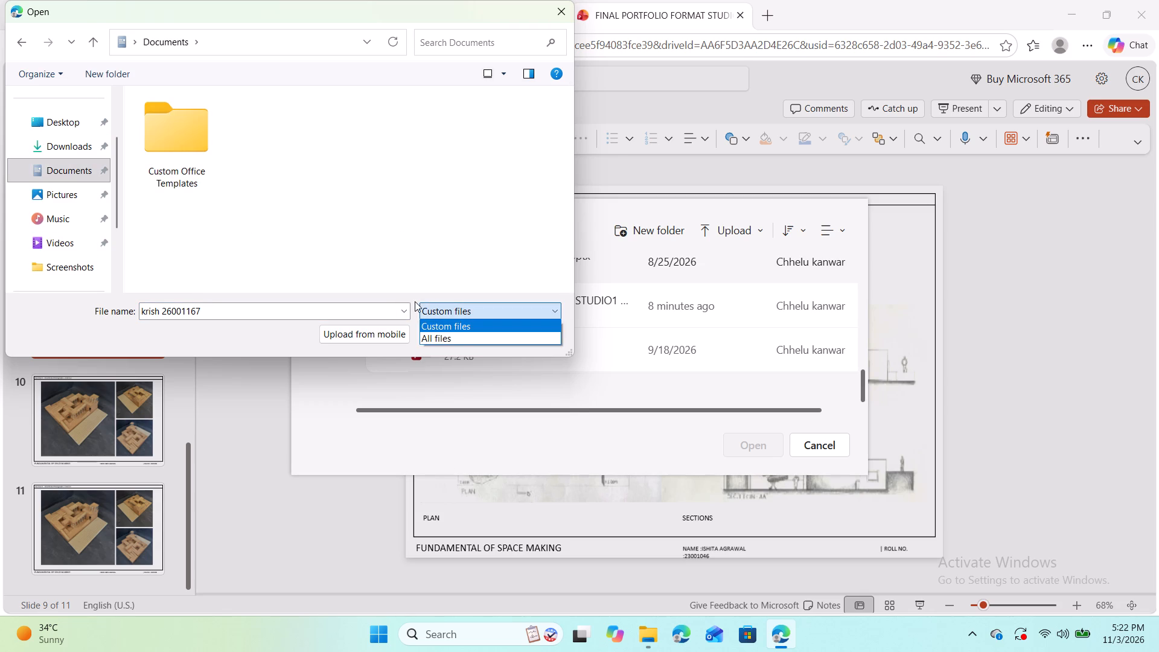
left_click(447, 336)
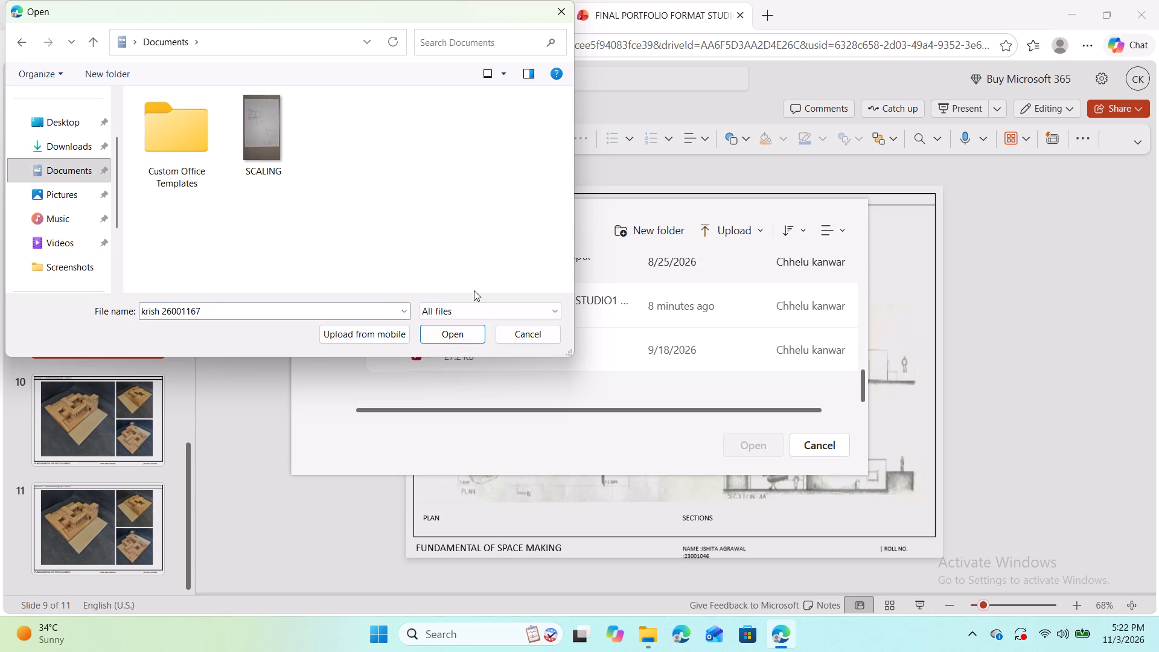
left_click(38, 130)
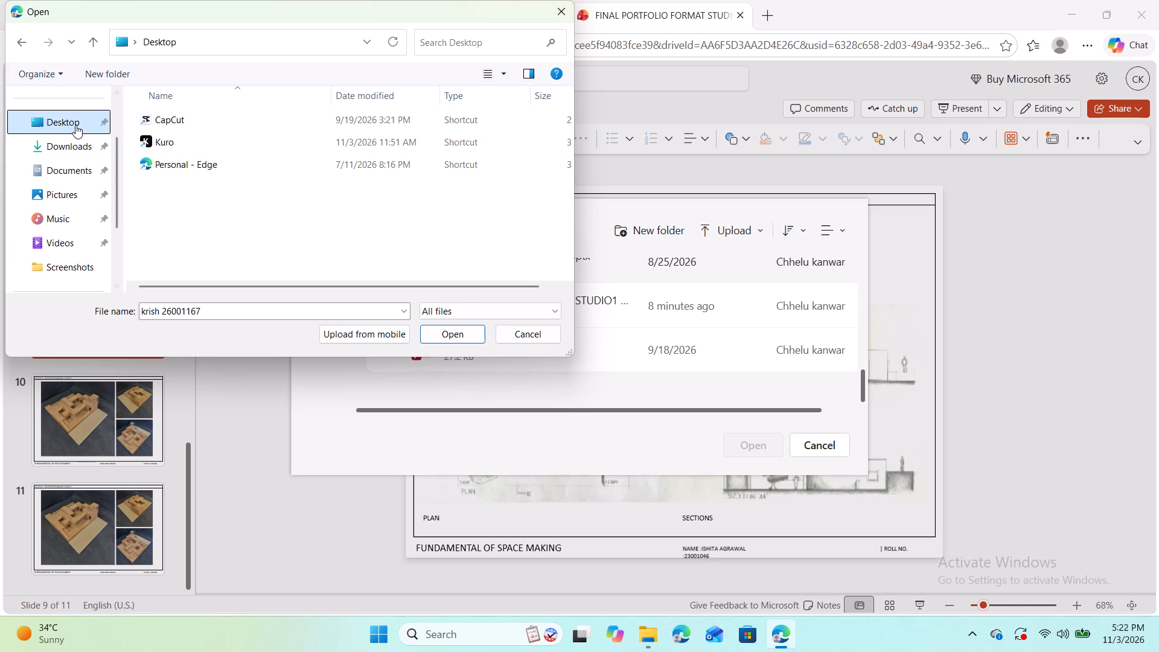
scroll(75, 125, "up", 3)
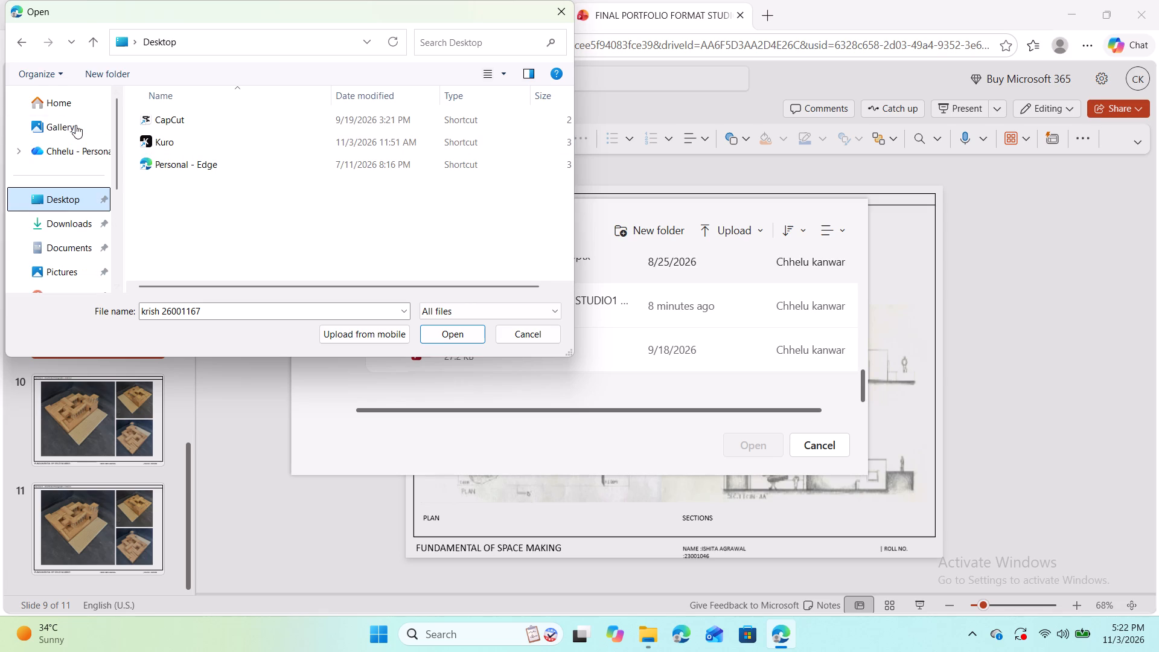
left_click(51, 112)
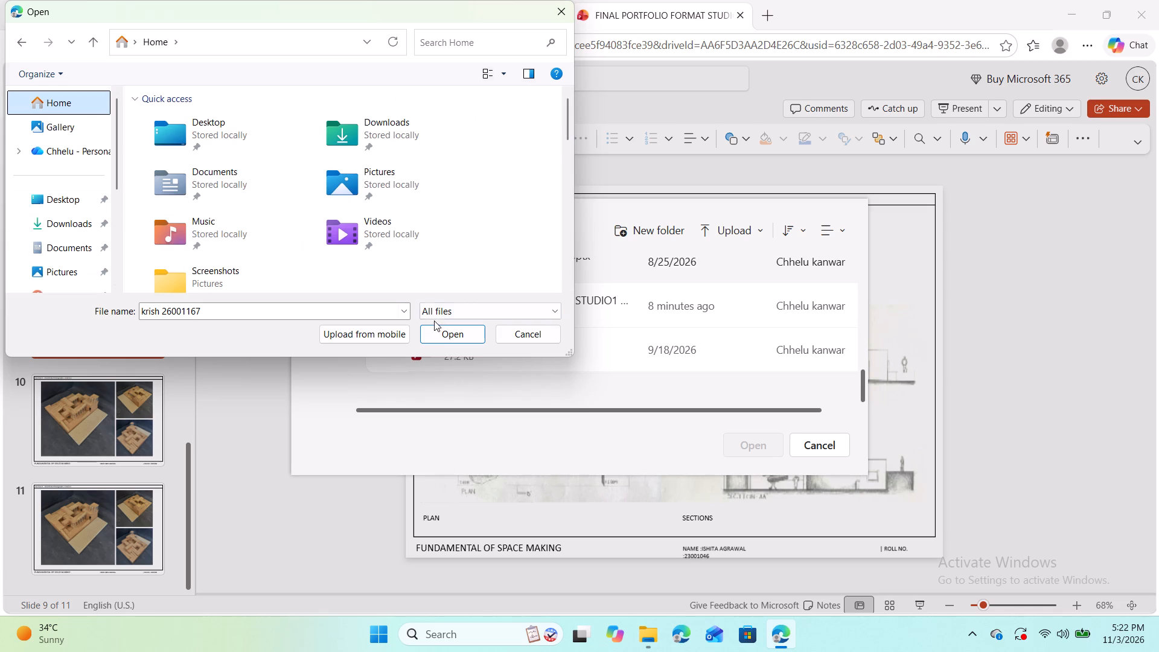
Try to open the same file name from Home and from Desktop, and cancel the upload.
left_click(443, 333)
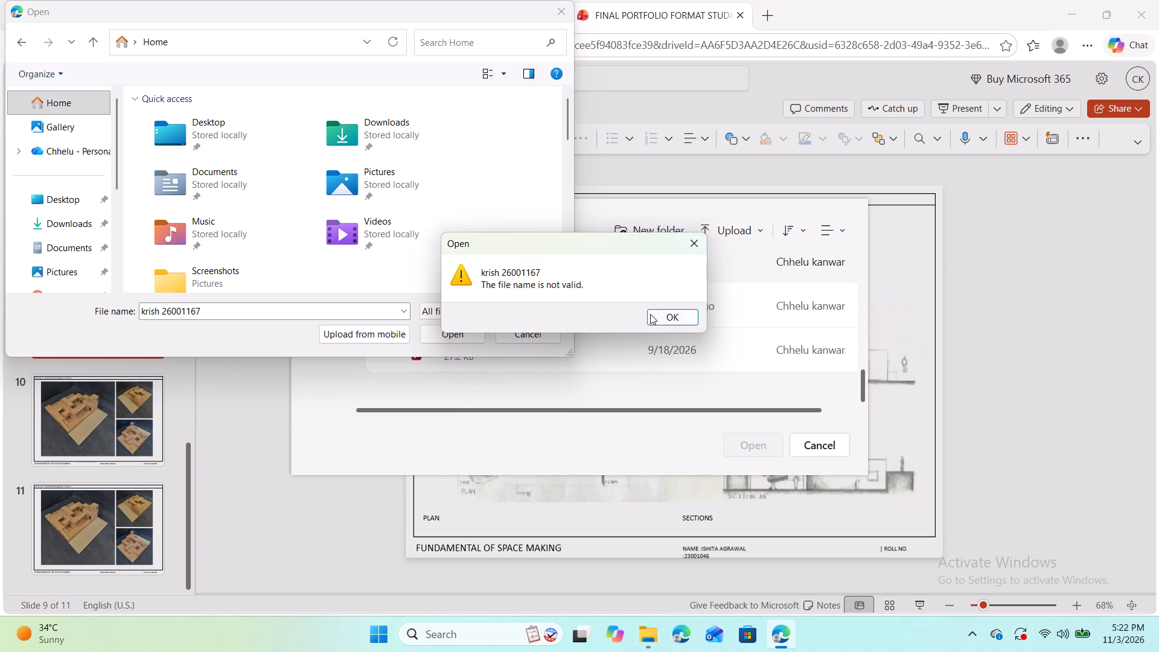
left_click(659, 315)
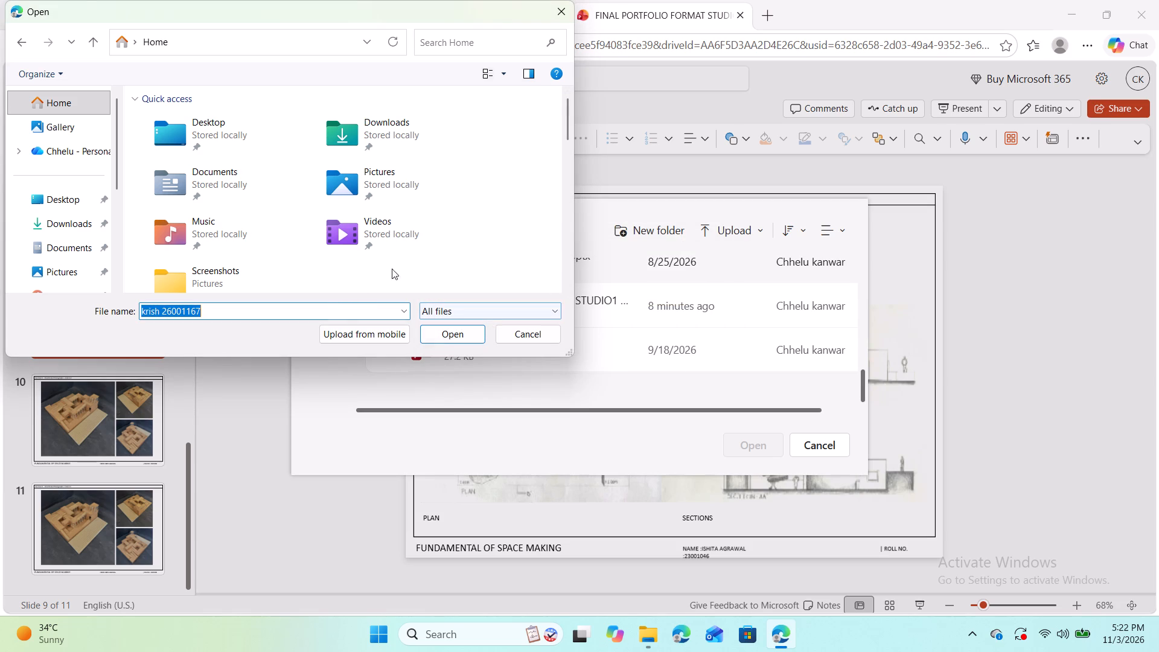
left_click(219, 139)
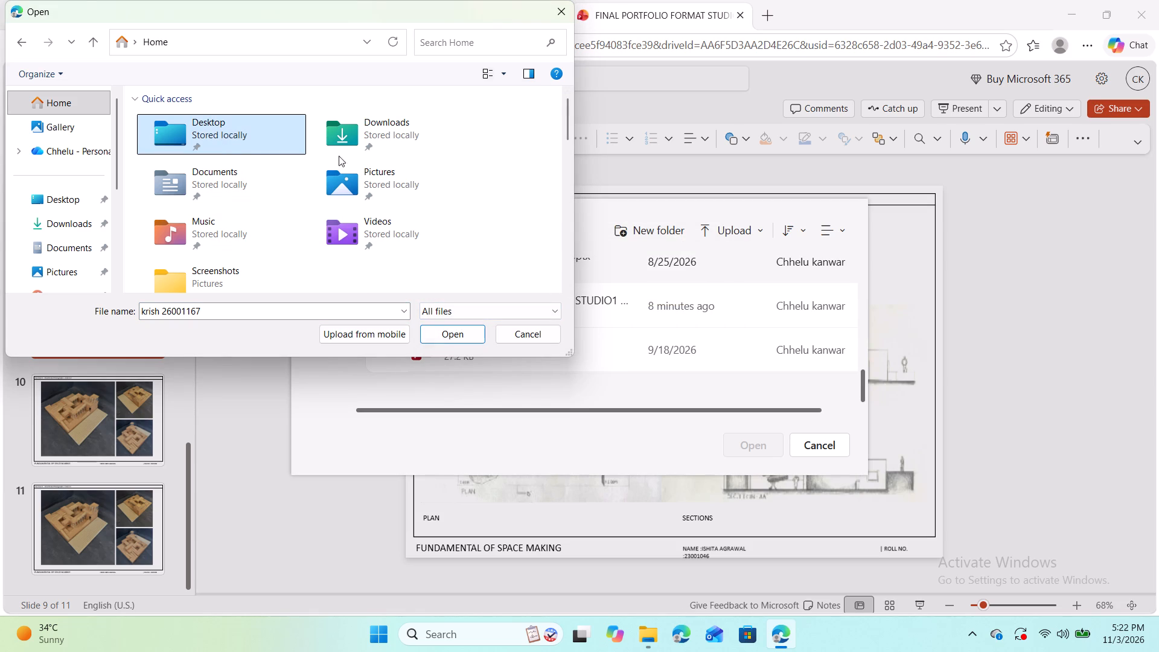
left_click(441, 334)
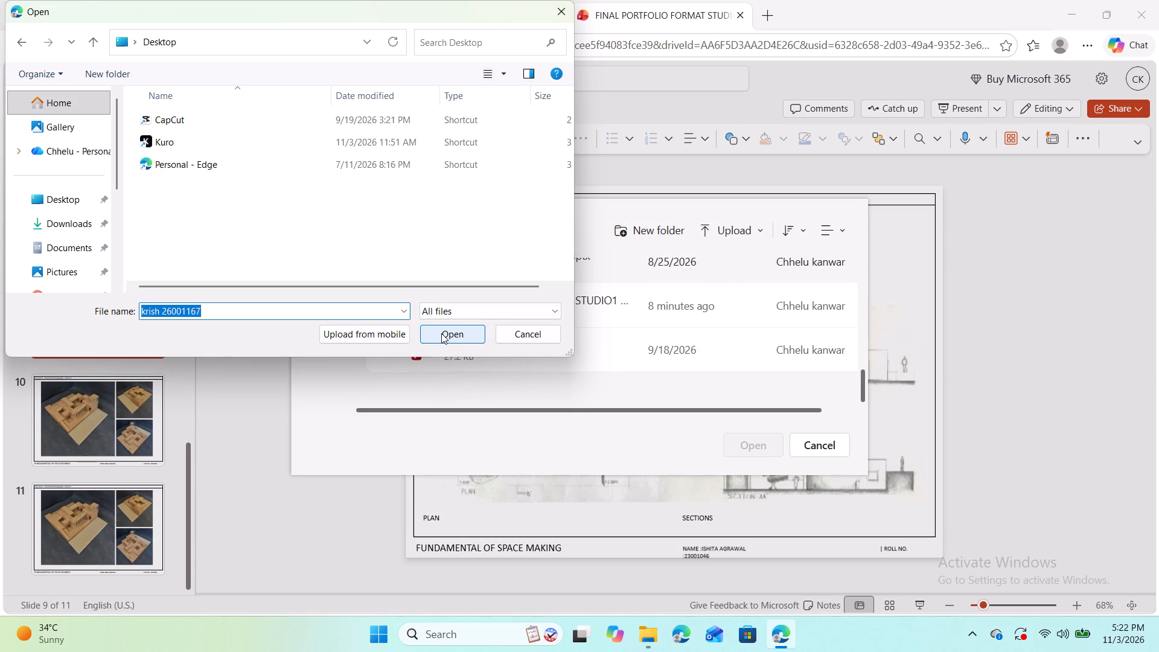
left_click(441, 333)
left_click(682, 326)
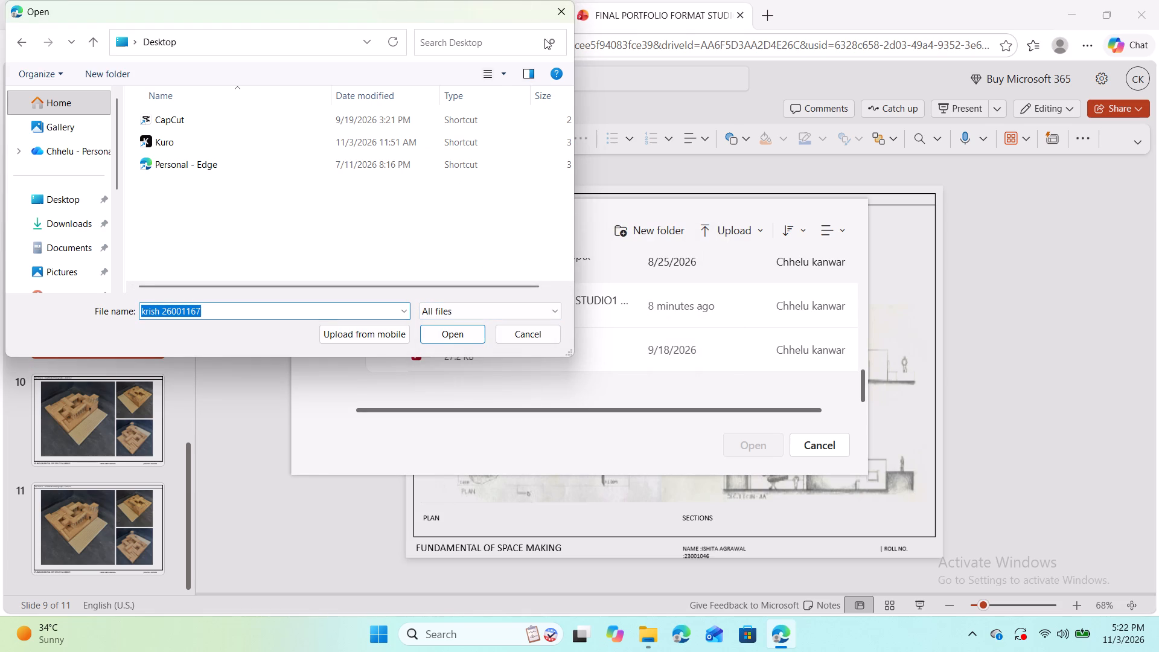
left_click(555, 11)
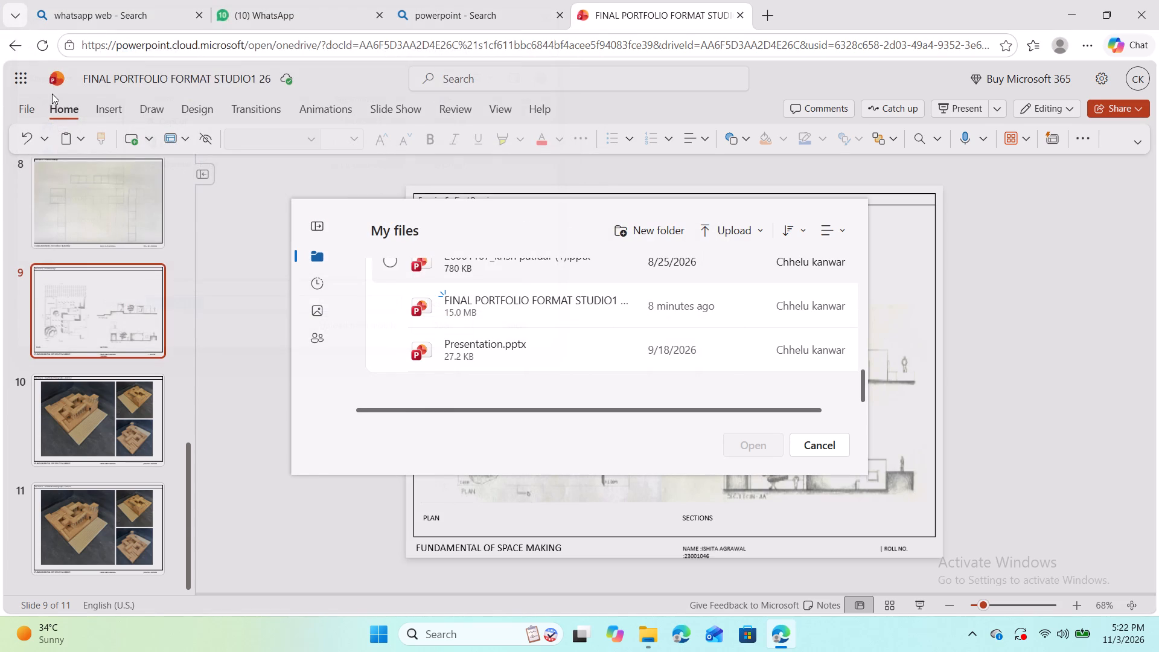
Open the student's folder in OneDrive's My files.
left_click(29, 112)
left_click(28, 113)
scroll(441, 318, "up", 2)
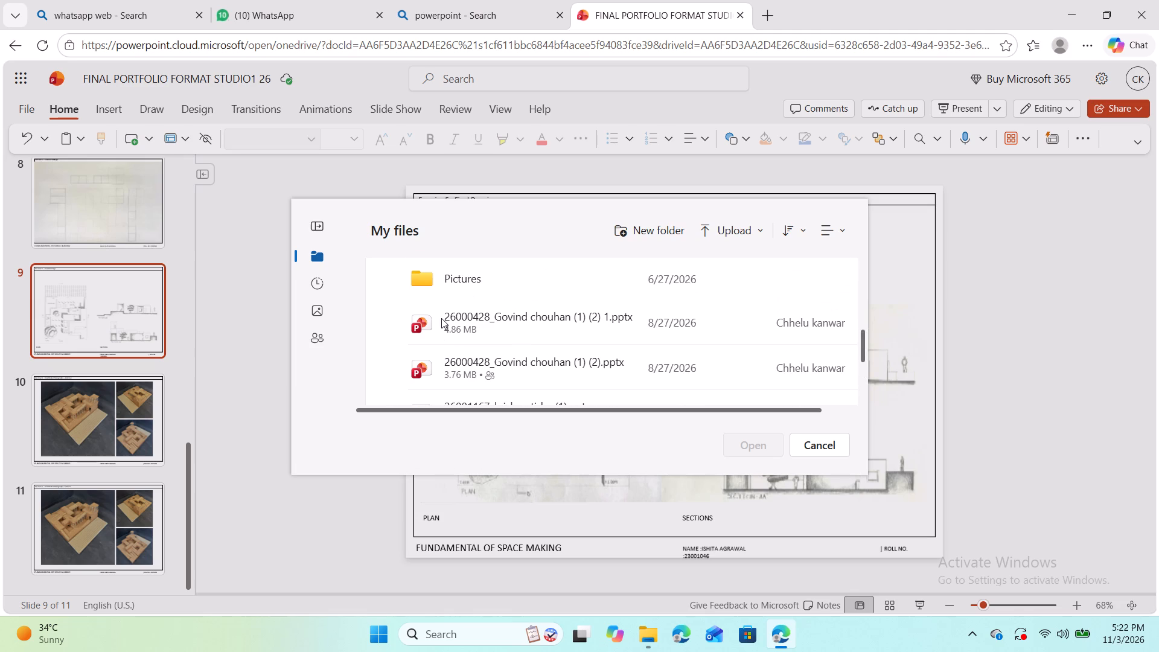
scroll(441, 318, "up", 2)
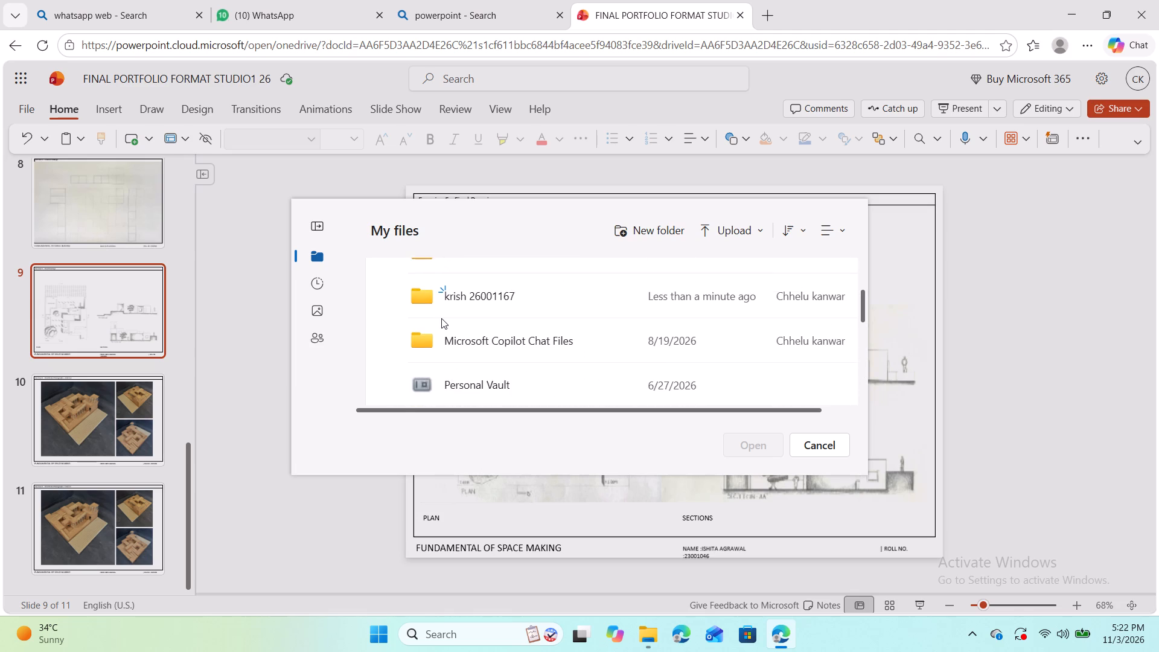
scroll(441, 318, "up", 1)
left_click(452, 364)
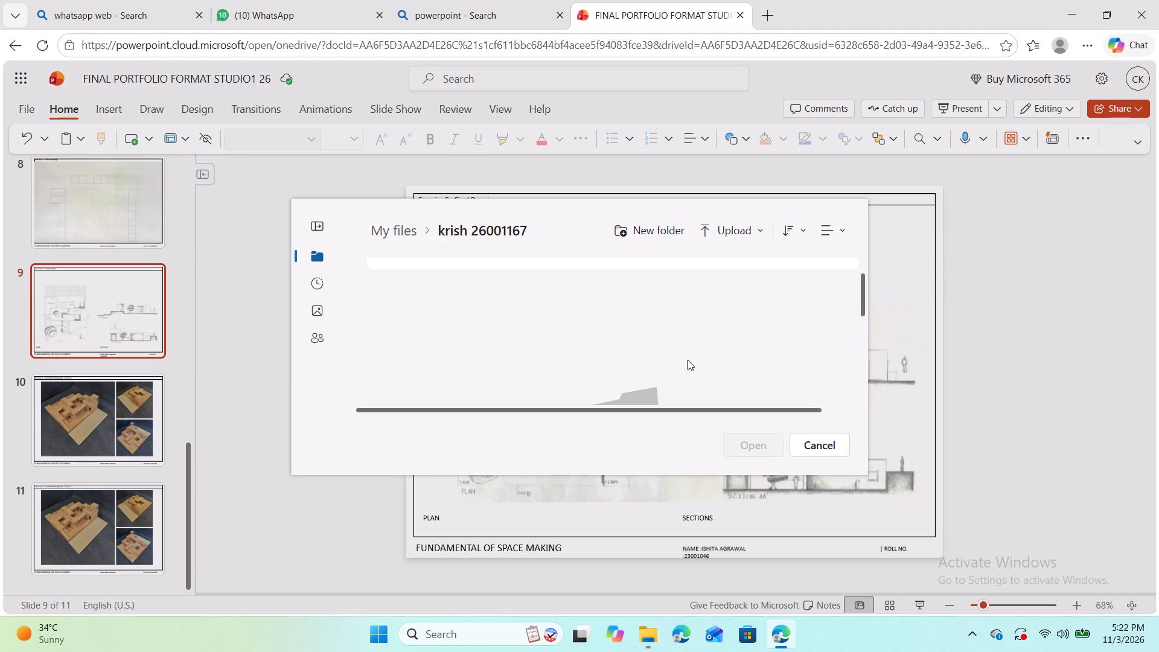
Look through the Downloads and Desktop locations for the student's file to upload, and cancel the upload.
left_click(714, 235)
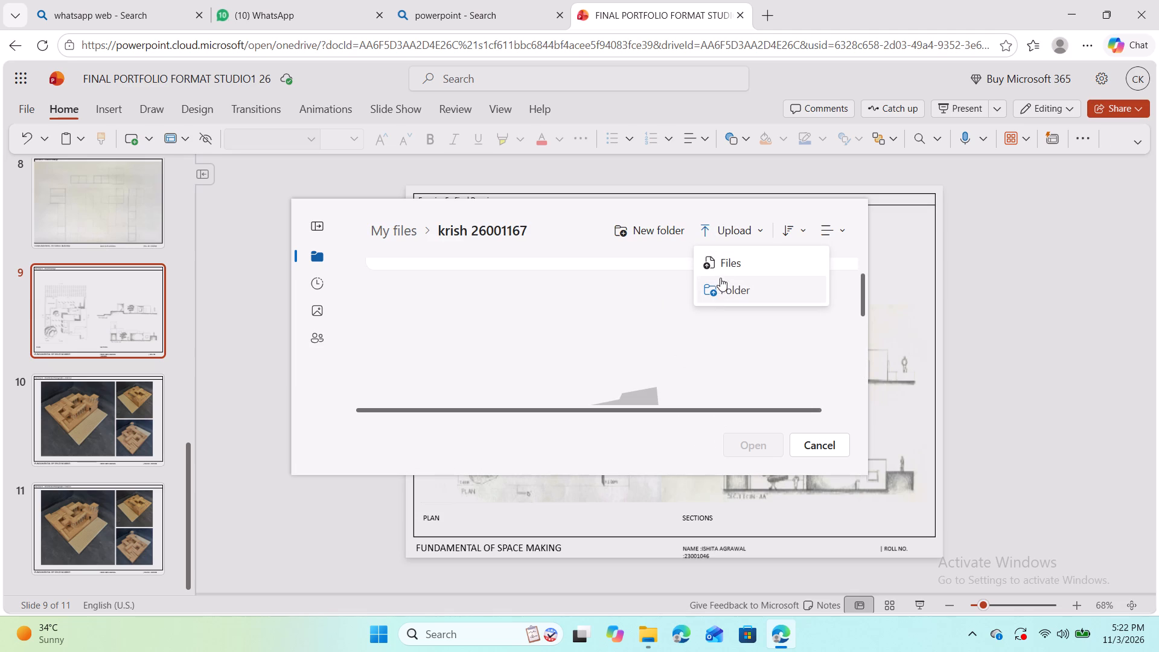
left_click(720, 269)
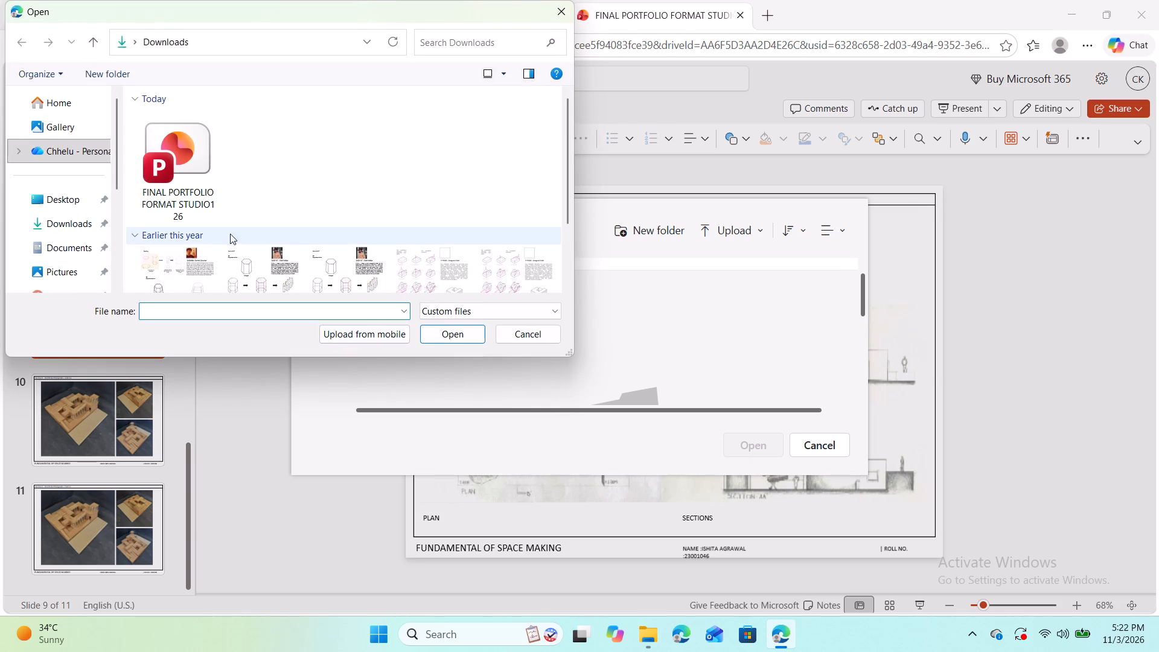
scroll(143, 207, "down", 1)
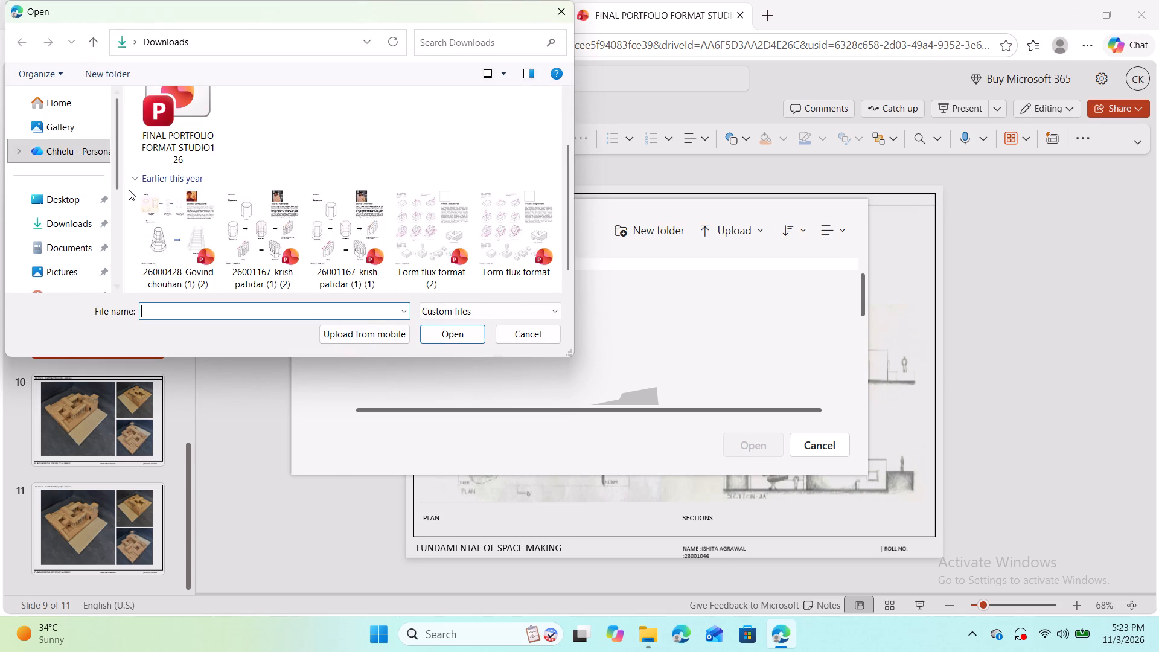
scroll(129, 190, "down", 3)
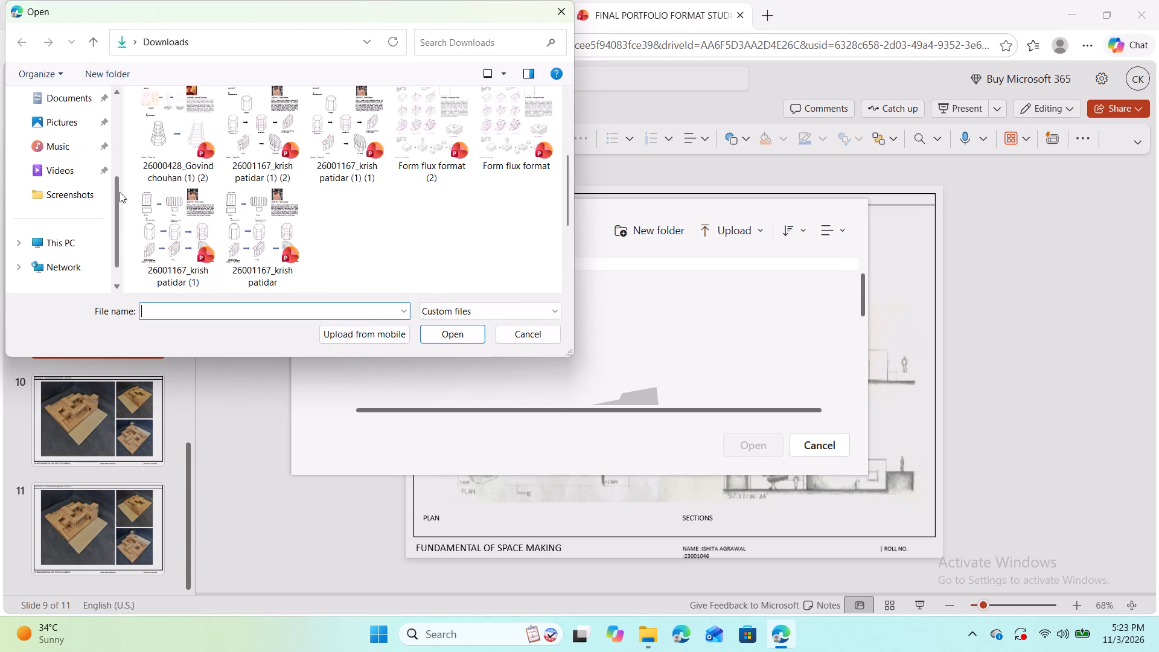
left_click(455, 342)
scroll(109, 230, "up", 3)
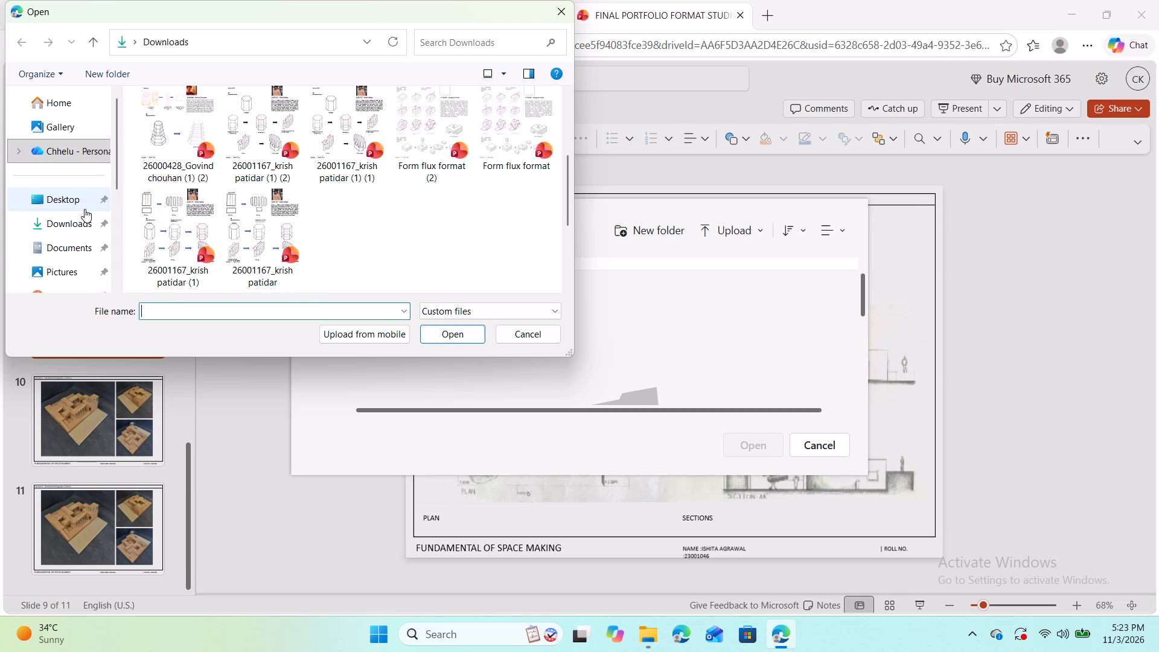
left_click(85, 209)
scroll(207, 185, "down", 1)
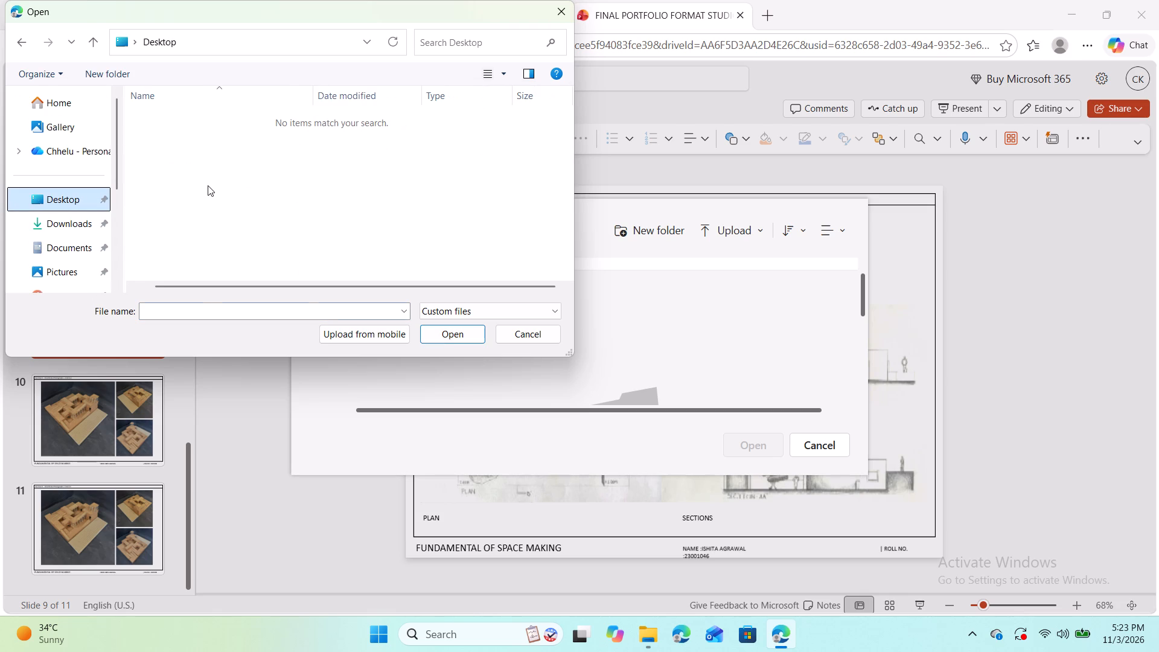
scroll(208, 185, "down", 1)
left_click(75, 226)
scroll(75, 226, "down", 2)
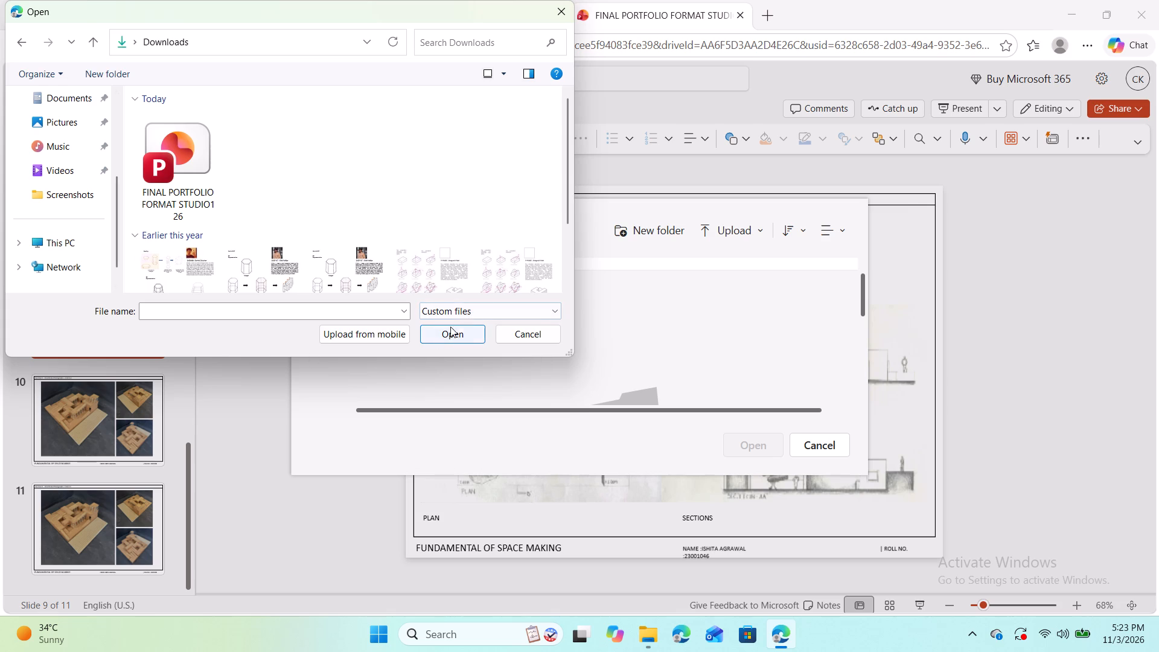
left_click(559, 12)
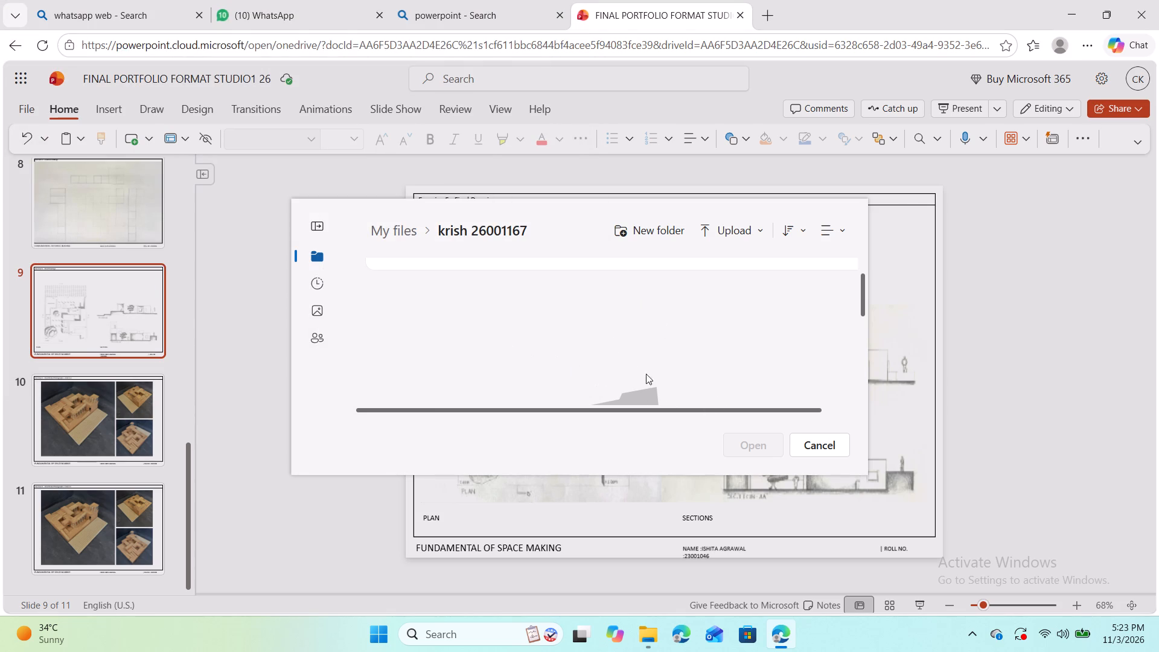
Start a file upload again and check the Home, Downloads, Desktop and Documents locations for the student's file.
left_click(726, 233)
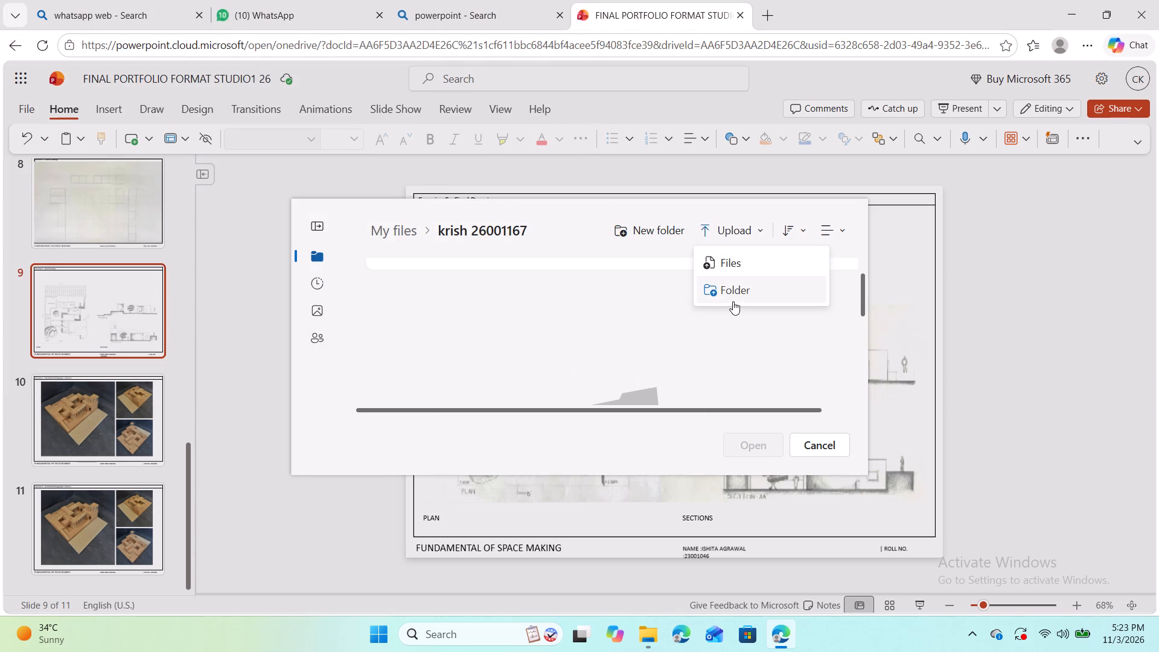
left_click(726, 267)
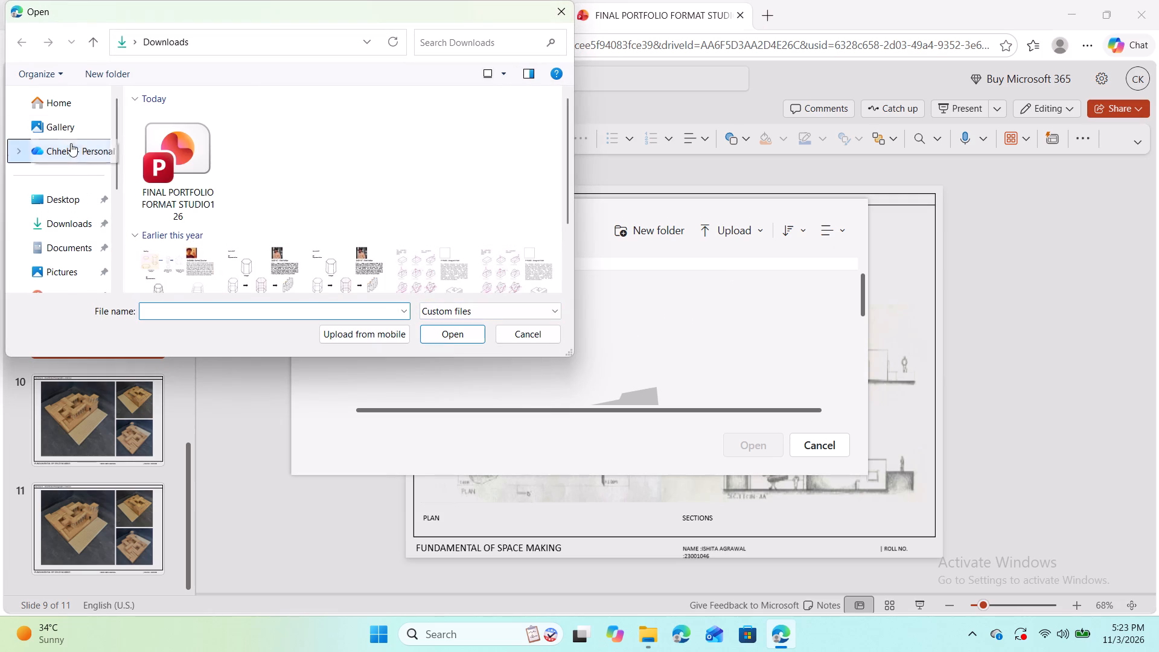
left_click(63, 105)
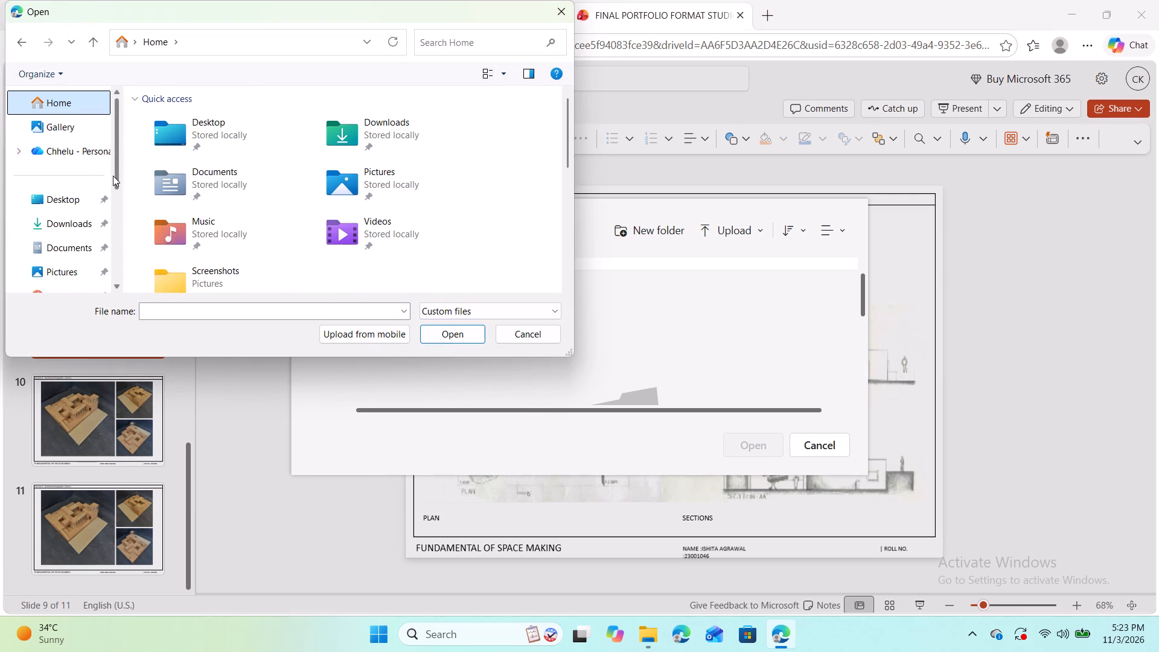
scroll(113, 176, "down", 3)
scroll(113, 174, "up", 2)
left_click(77, 226)
scroll(209, 211, "down", 2)
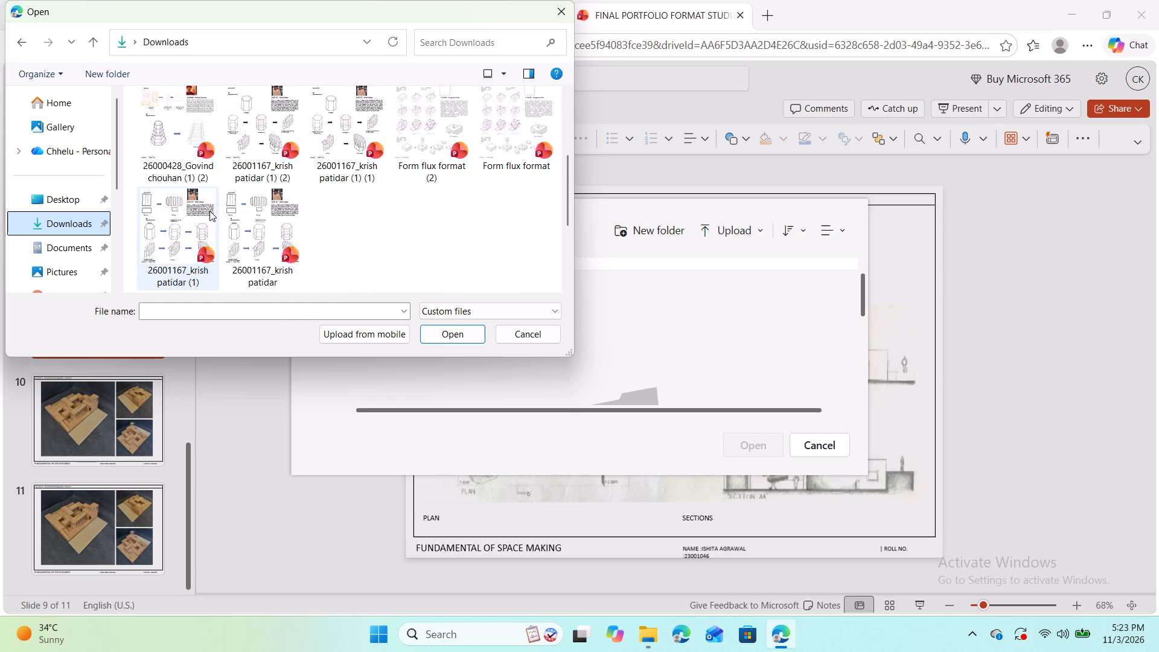
scroll(209, 211, "down", 1)
left_click(84, 200)
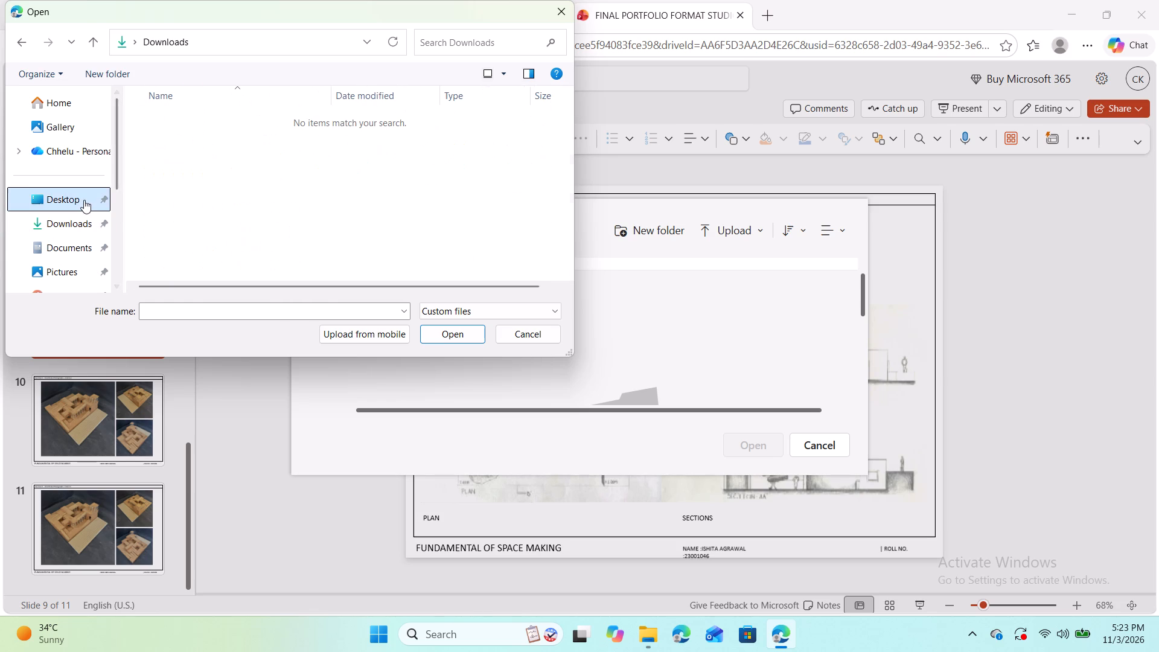
scroll(84, 200, "down", 1)
scroll(84, 200, "up", 2)
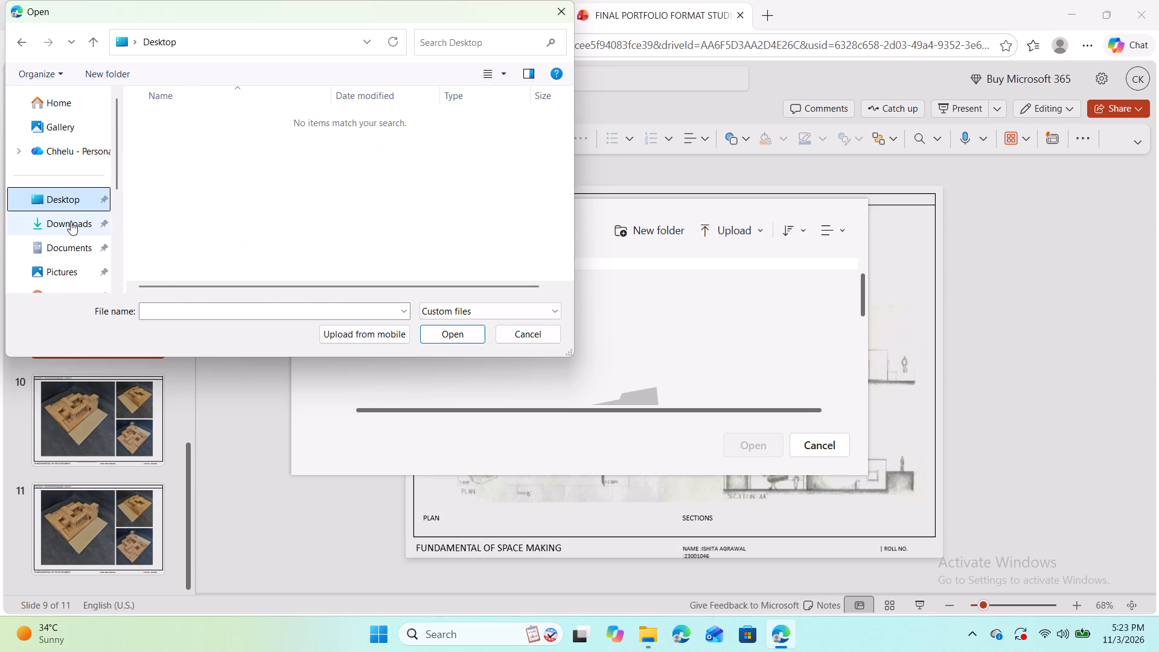
left_click(71, 222)
left_click(73, 249)
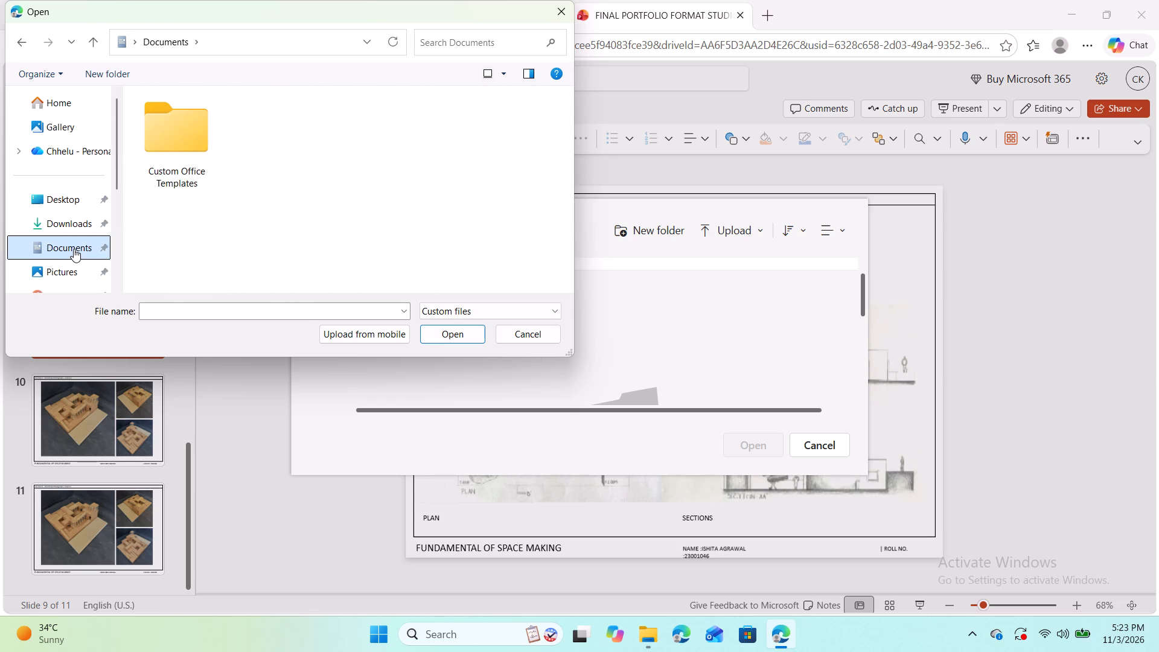
Upload the FINAL PORTFOLIO FORMAT STUDIO1 26 presentation from Downloads to the student's OneDrive folder.
left_click(90, 217)
left_click(168, 165)
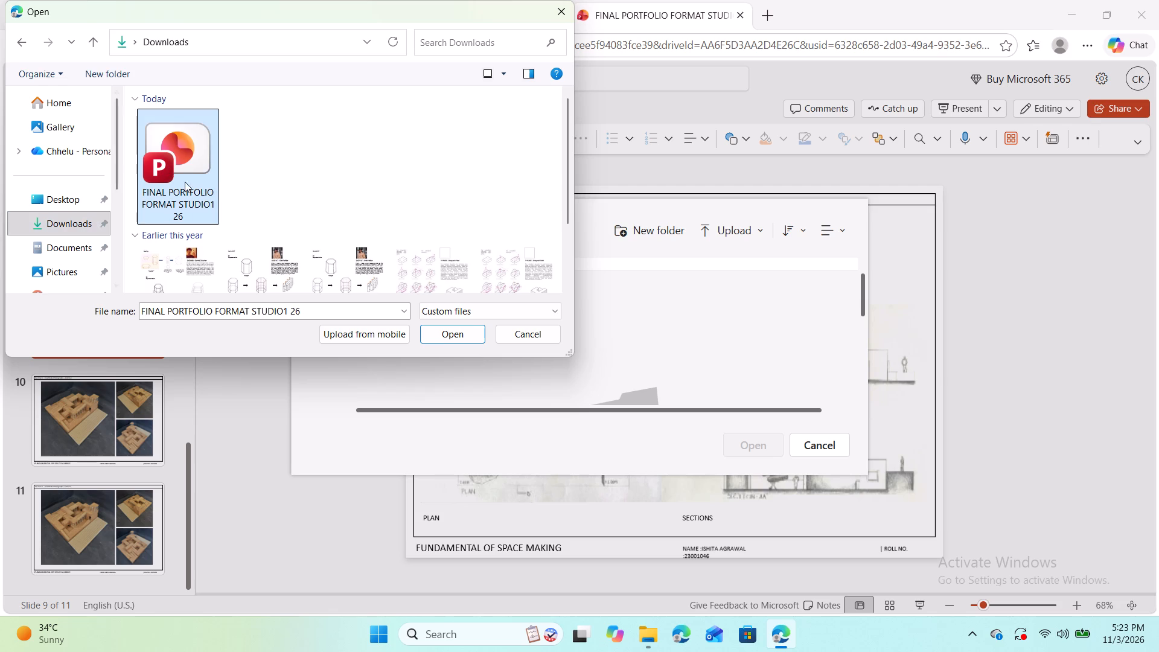
left_click(458, 334)
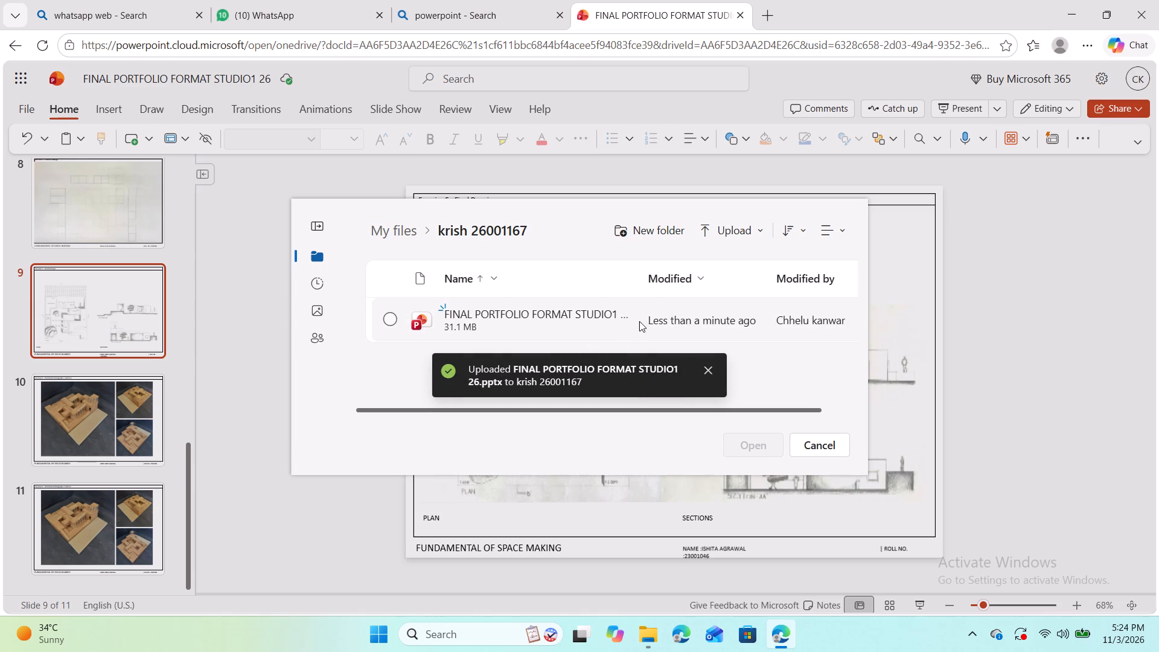
Try to open the uploaded presentation from the student's OneDrive folder.
left_click(681, 318)
left_click(681, 318)
left_click(742, 444)
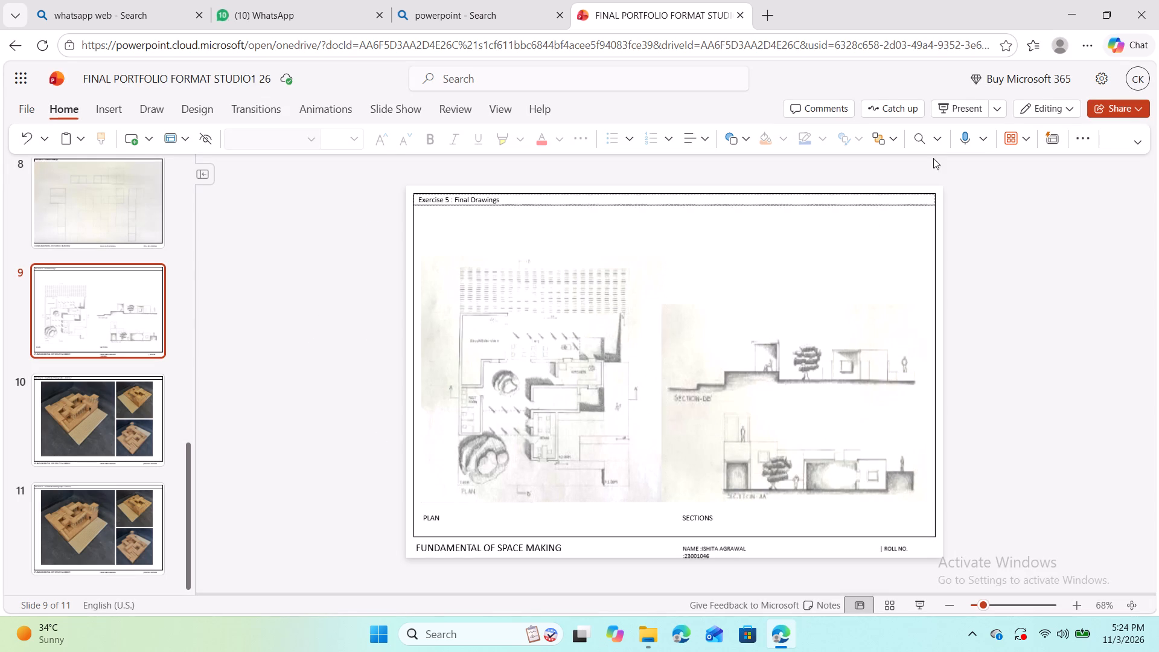
Switch to File Explorer, open the FINAL PORTFOLIO FORMAT STUDIO1 26 presentation from Downloads in desktop PowerPoint, and minimize it.
left_click(1065, 21)
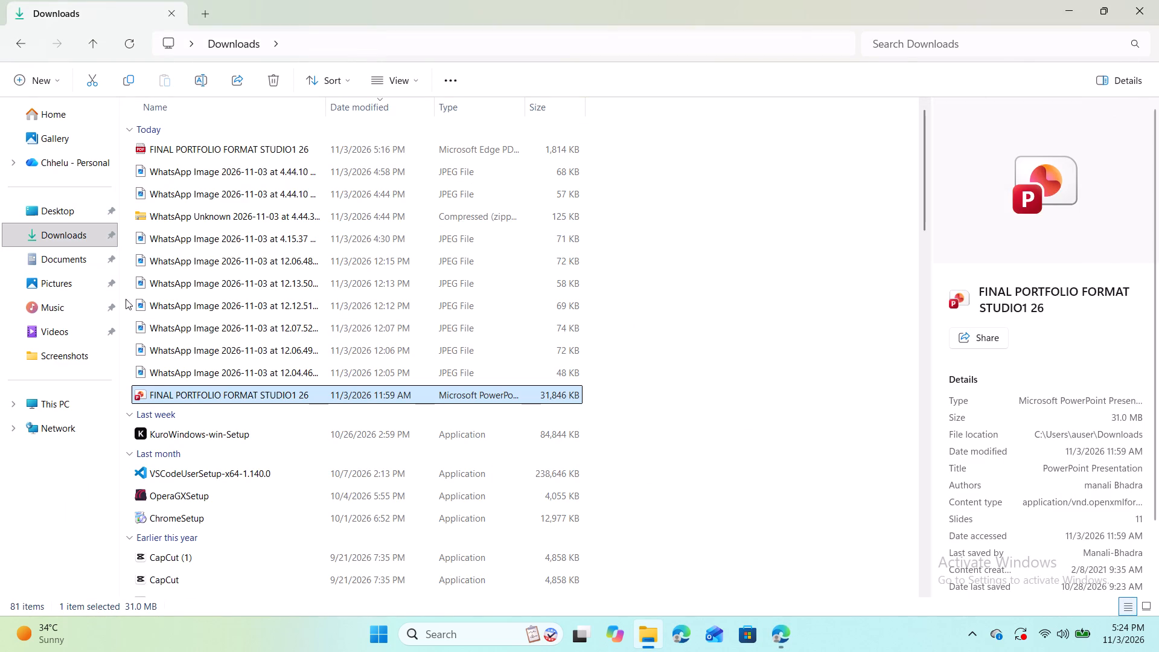
left_click(187, 402)
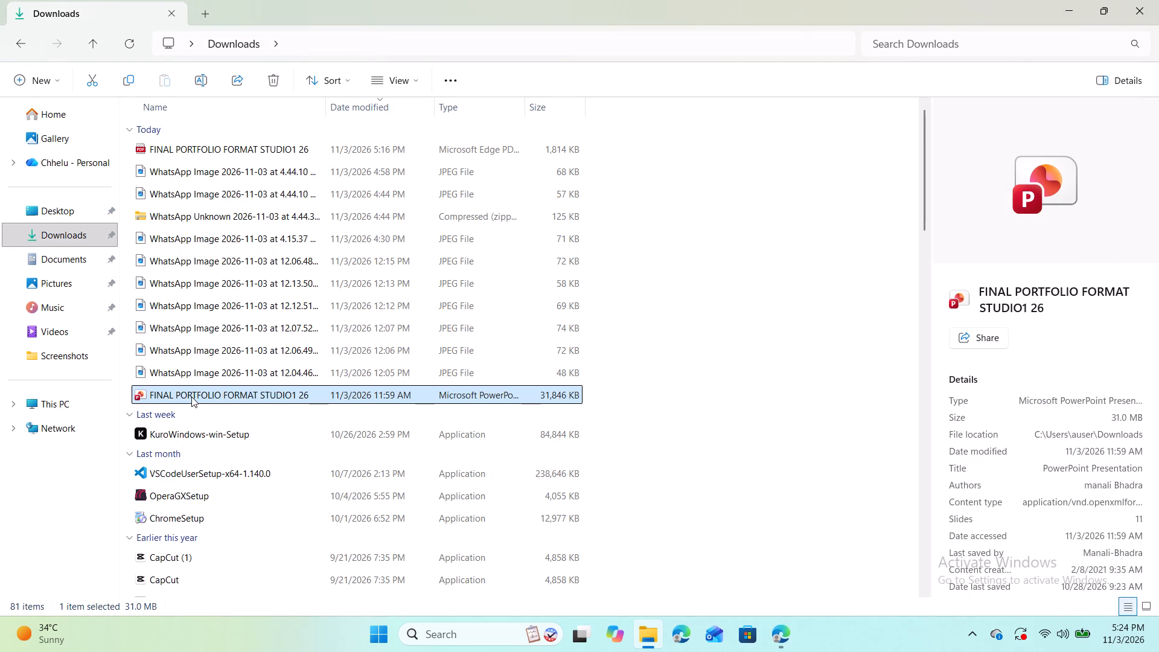
left_click(191, 397)
double_click(191, 397)
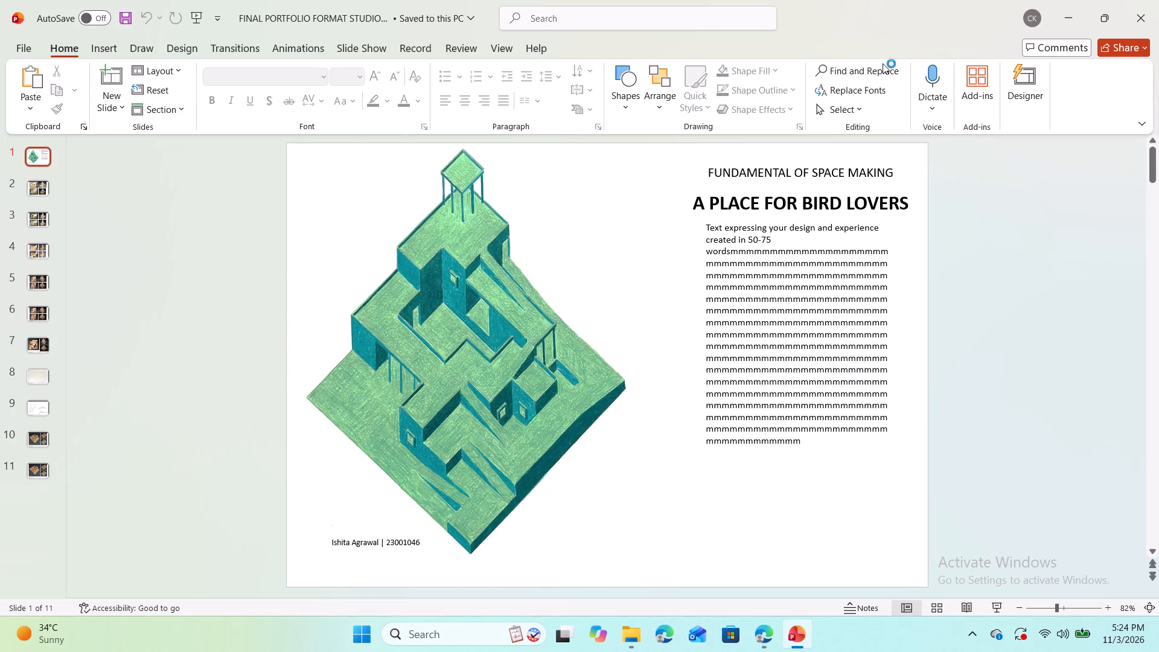
left_click(744, 141)
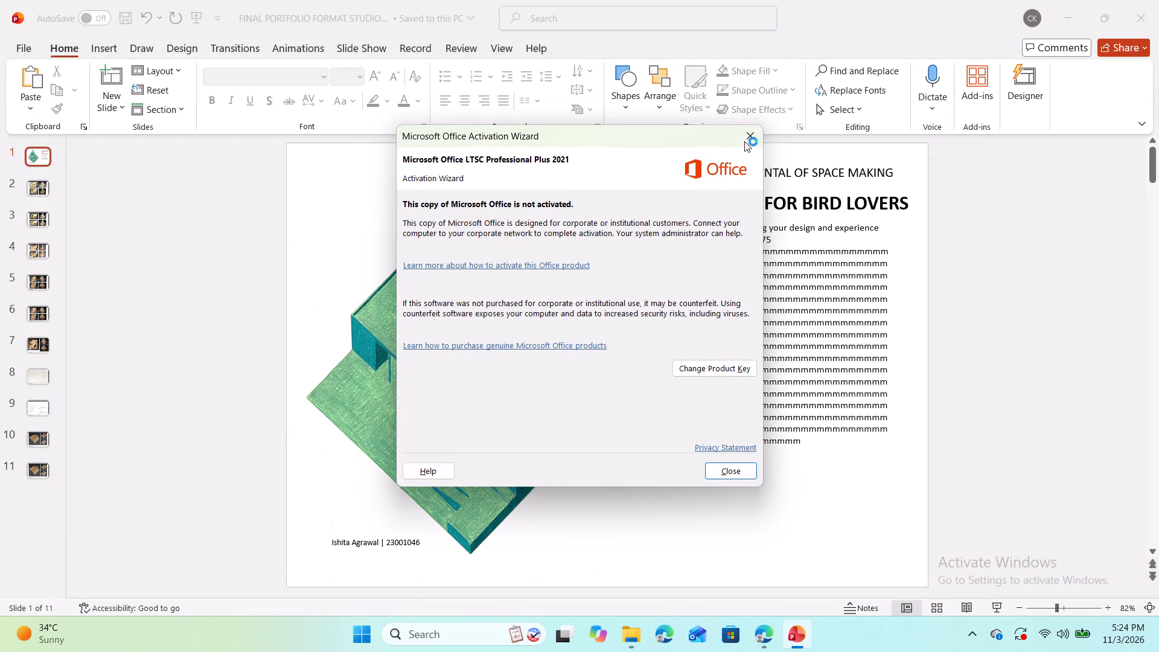
left_click(1064, 8)
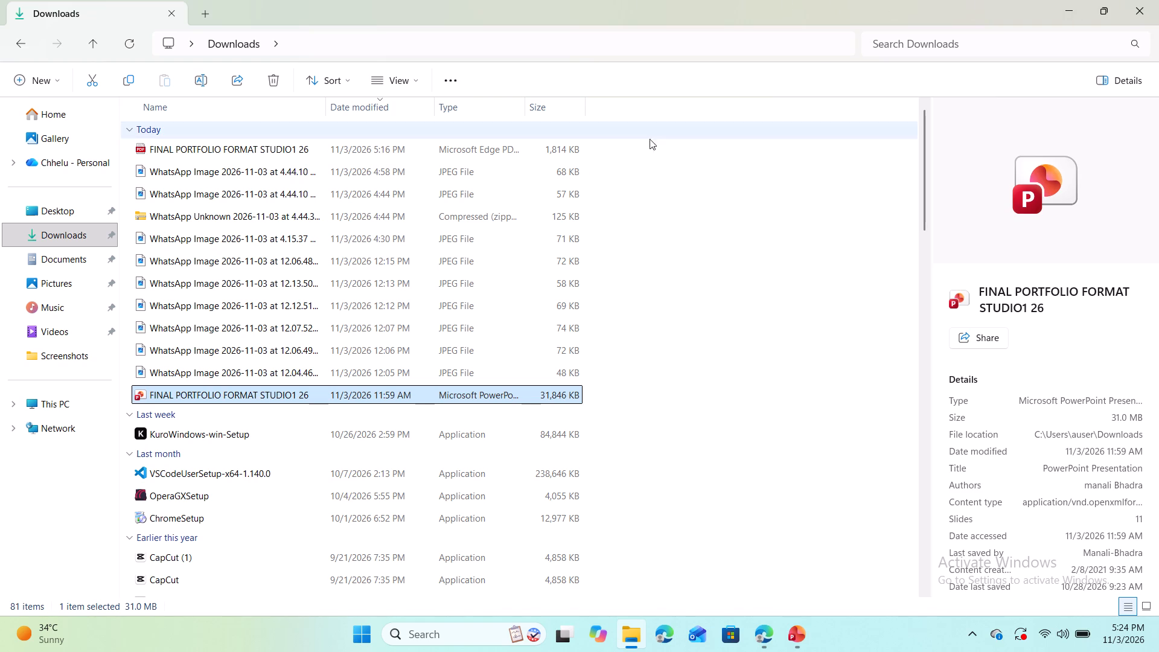
Reopen the portfolio presentation from the recent files in Home and examine slides 8, 7 and 9.
left_click(92, 111)
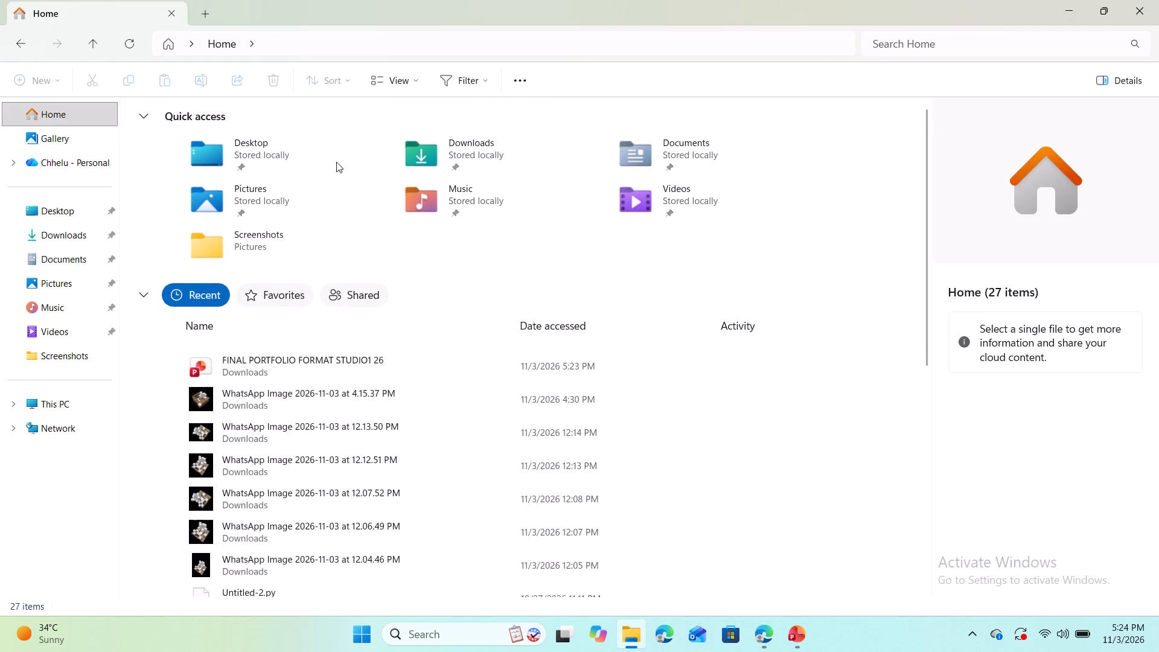
double_click(308, 374)
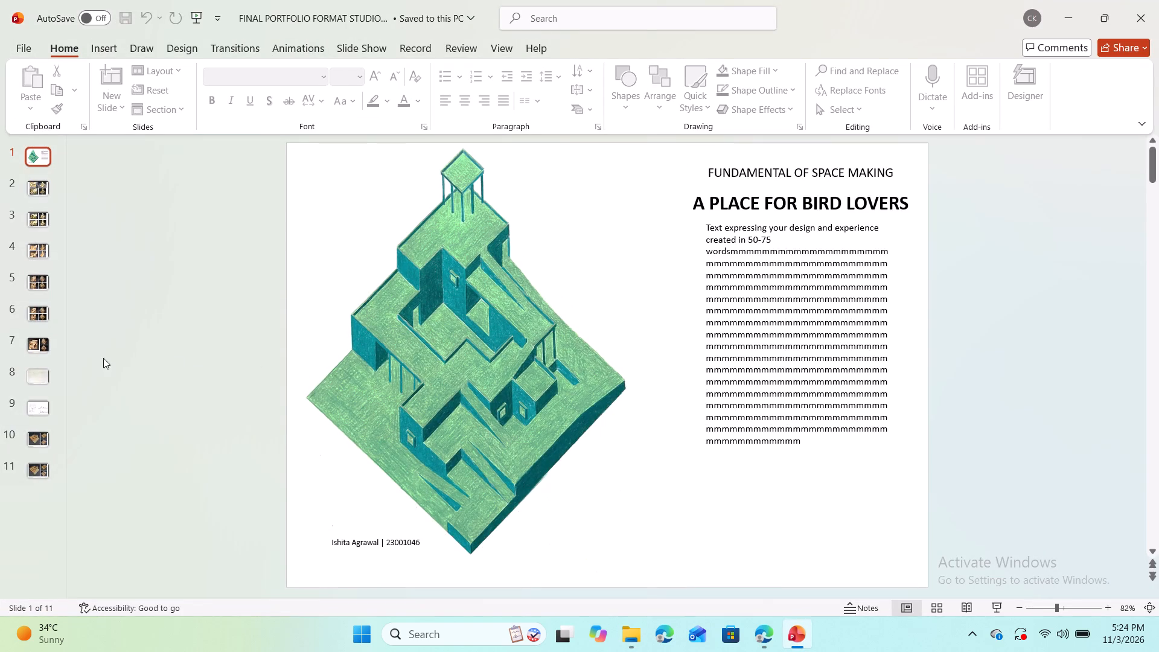
left_click(27, 380)
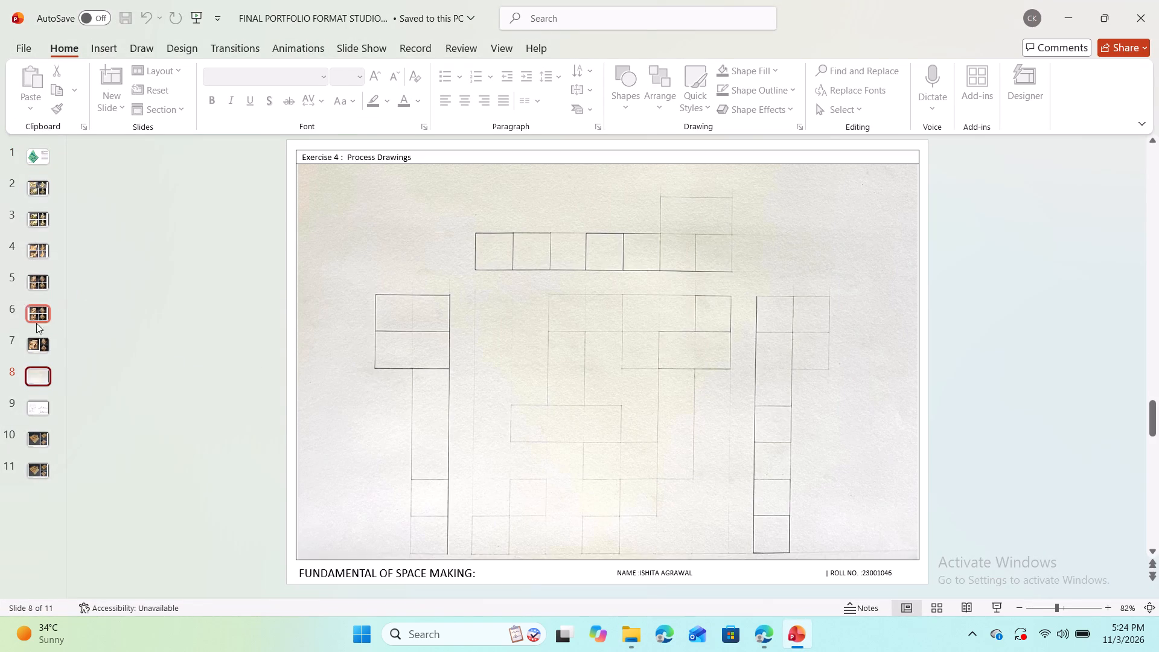
left_click(42, 347)
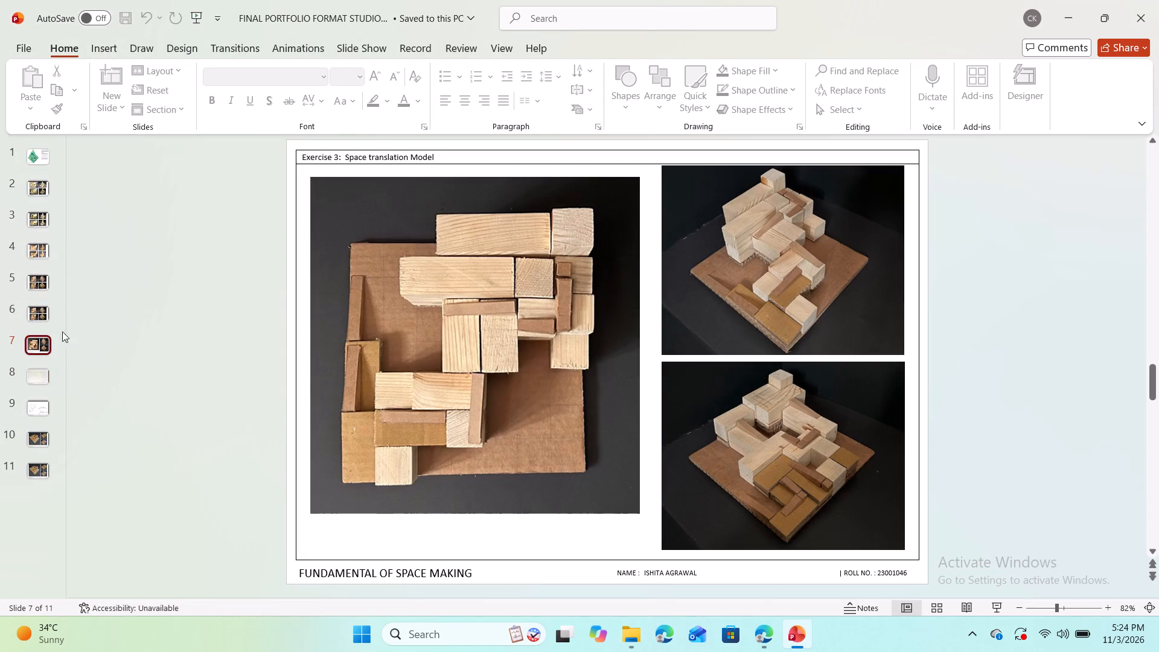
left_click(45, 407)
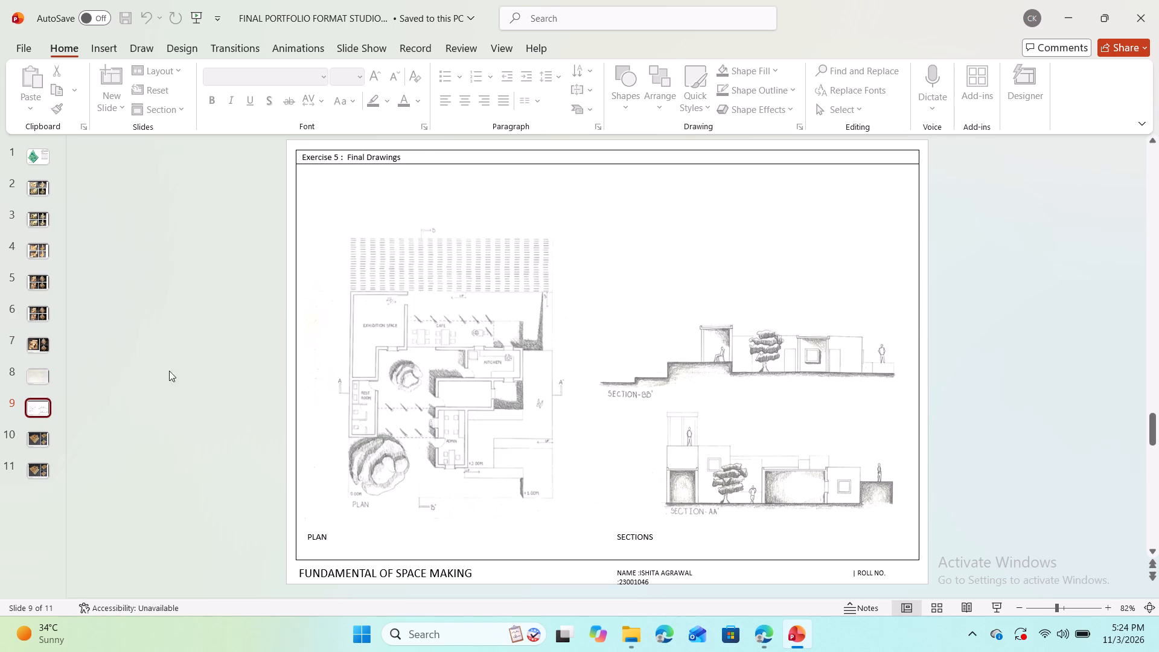
Locate the FINAL PORTFOLIO FORMAT STUDIO1 26 presentation in its Downloads folder from File Explorer, reopen it in desktop PowerPoint, and examine slides 7 and 5.
left_click(389, 351)
left_click(1064, 18)
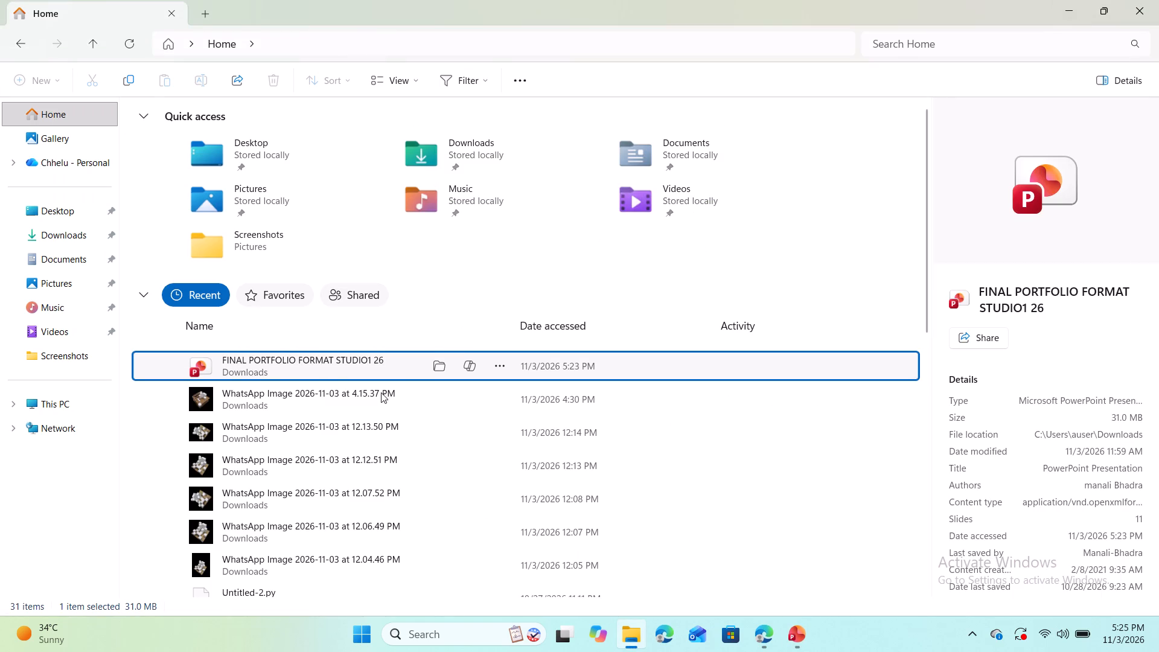
left_click(440, 366)
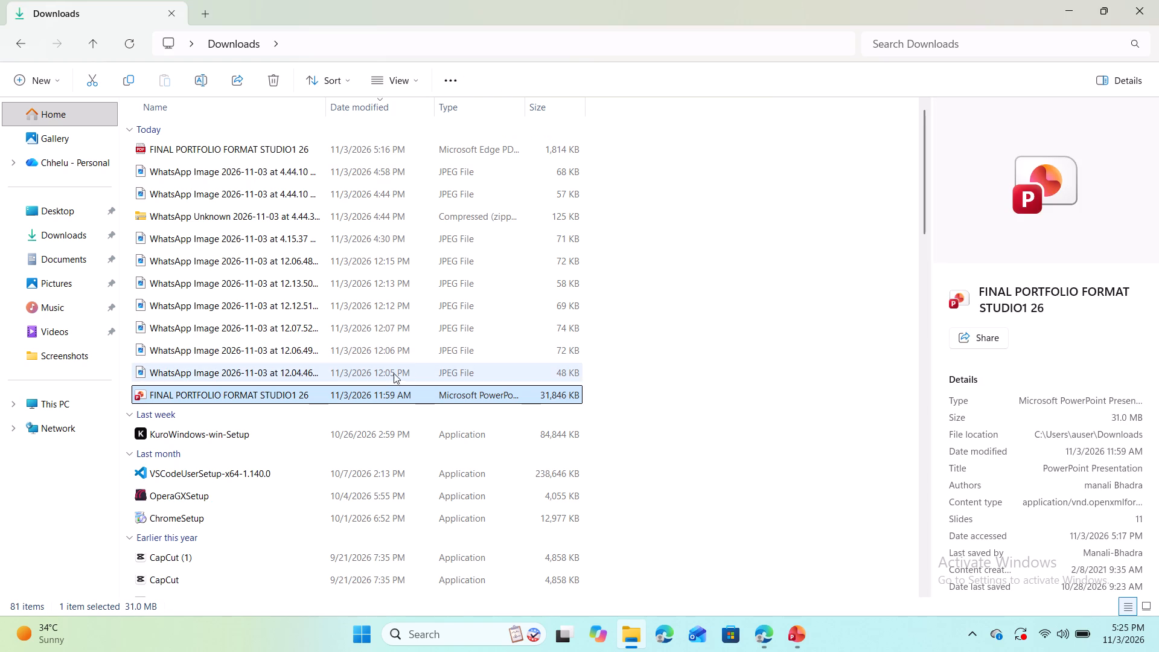
double_click(346, 401)
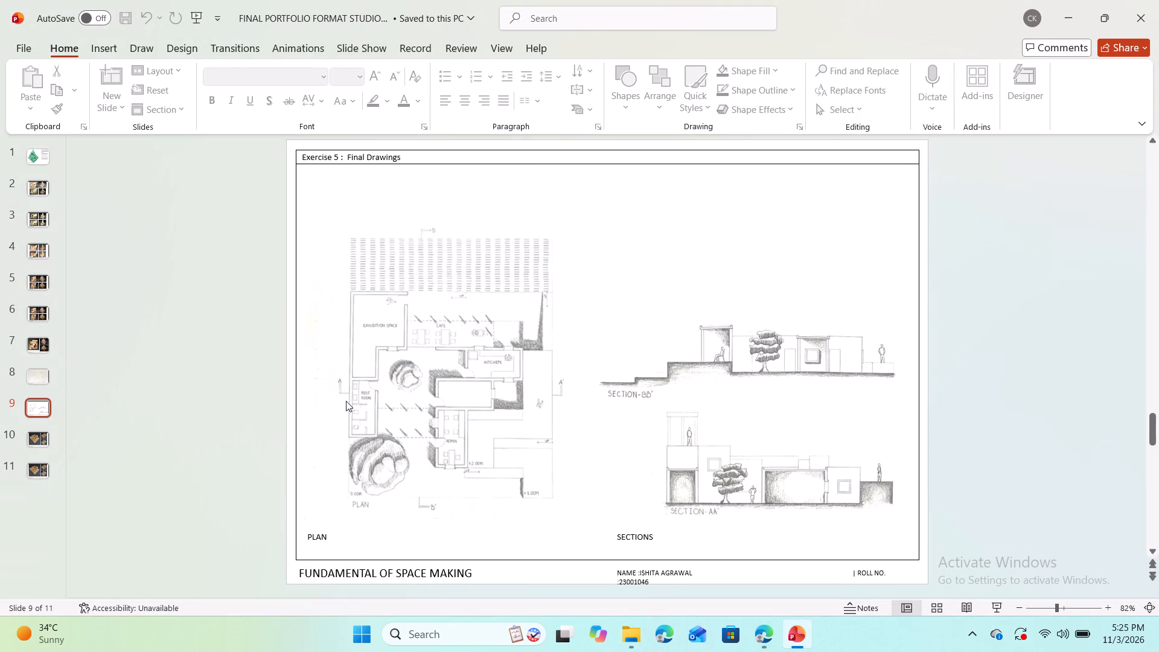
left_click(47, 350)
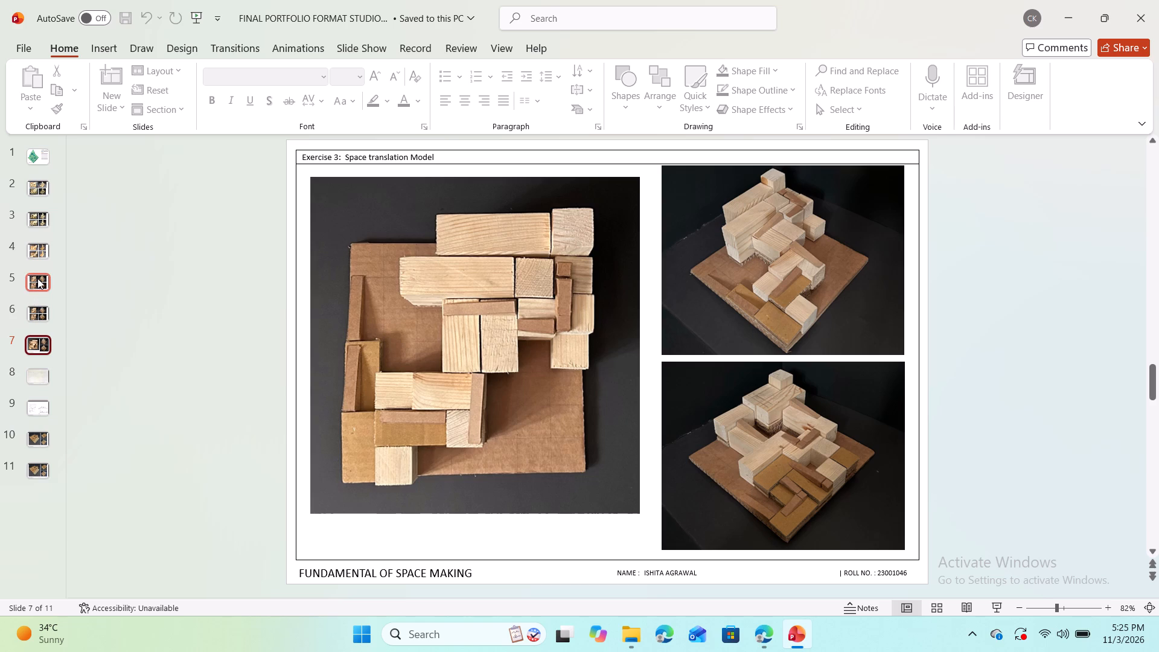
left_click(37, 278)
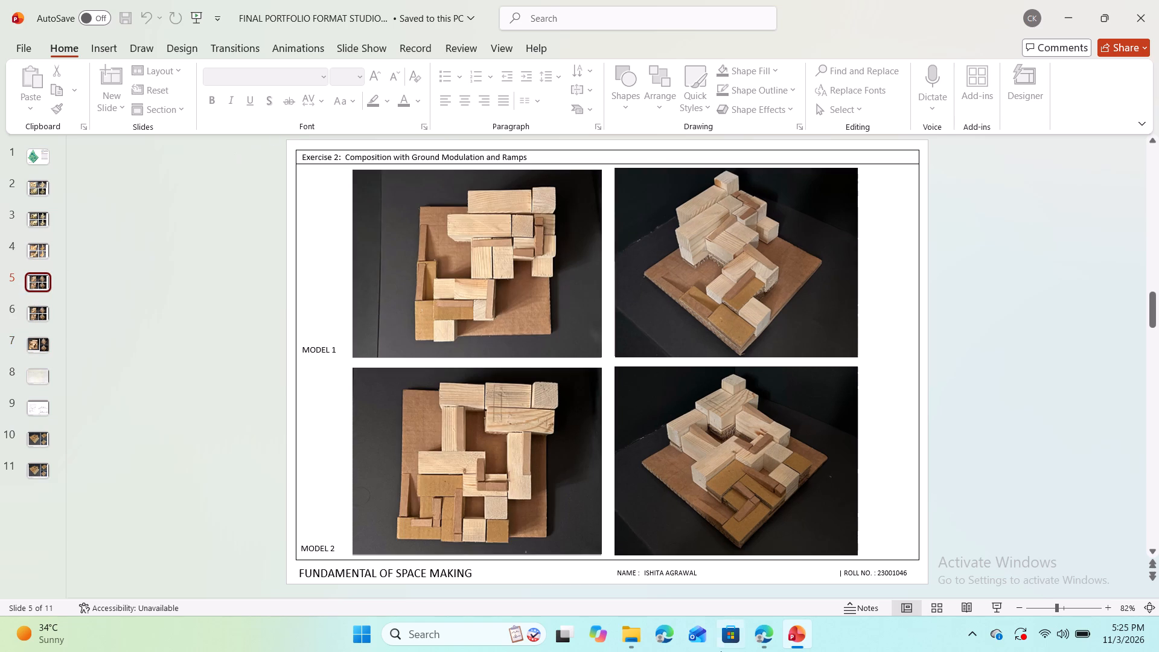
Switch to the online copy of the portfolio presentation in Edge.
left_click(768, 625)
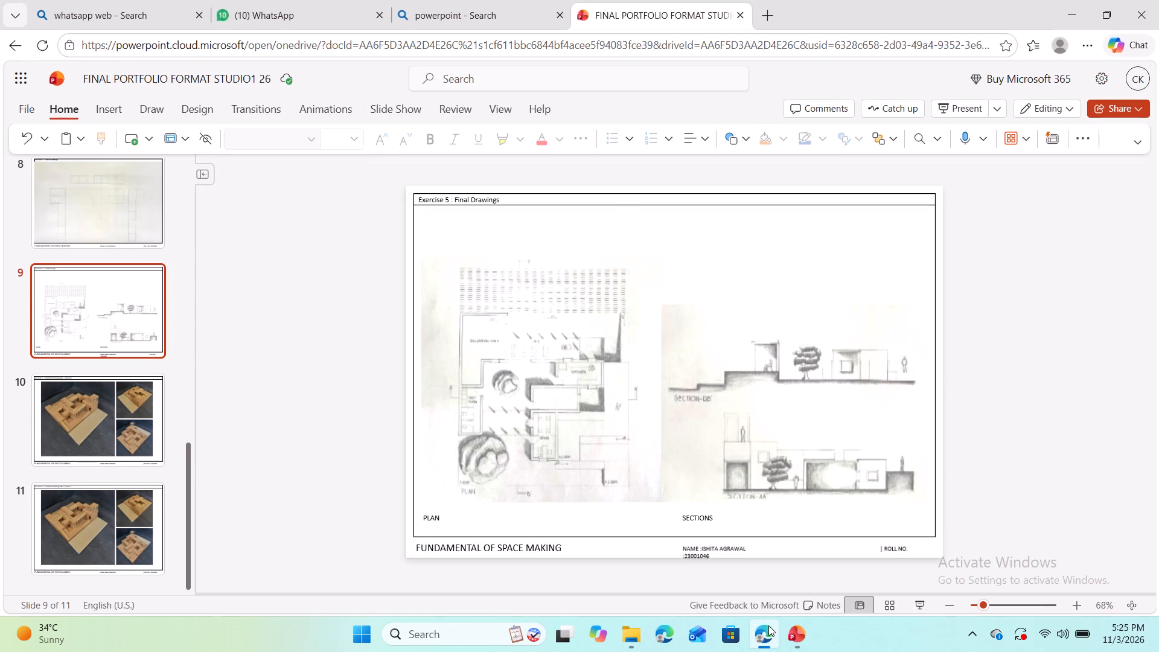